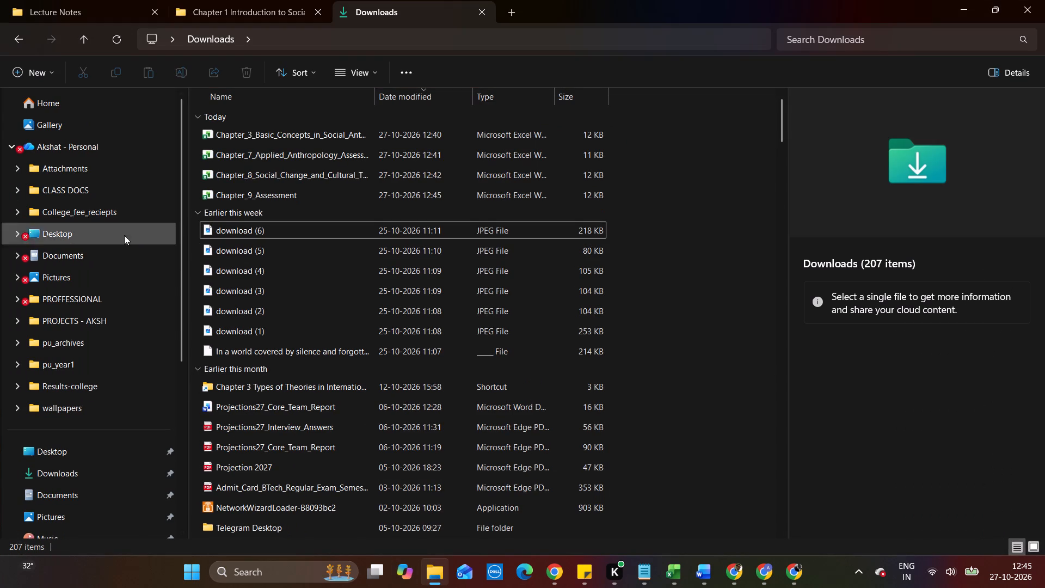
pyautogui.scroll(-2, 79, 468)
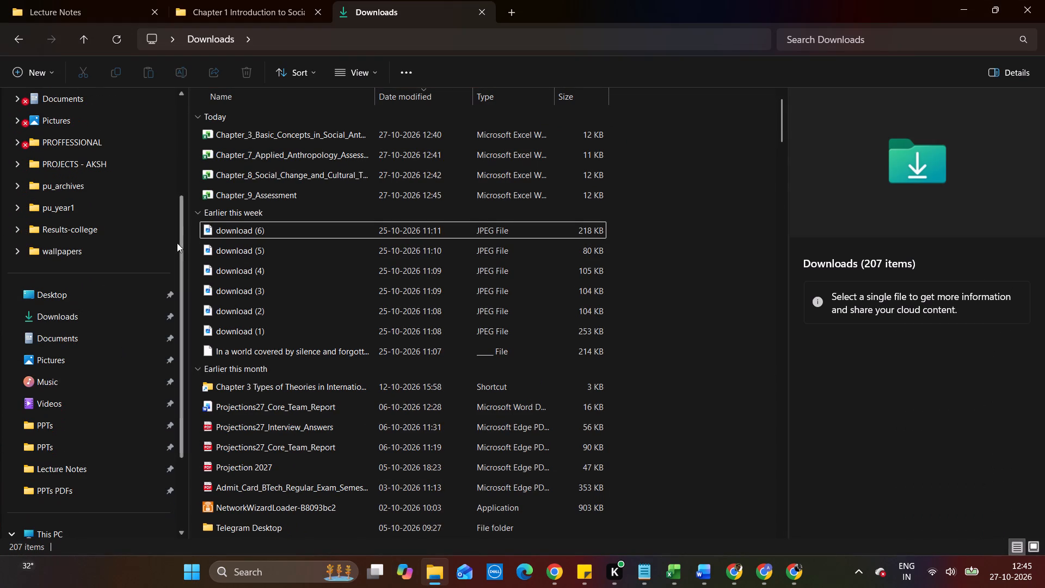
pyautogui.click(257, 7)
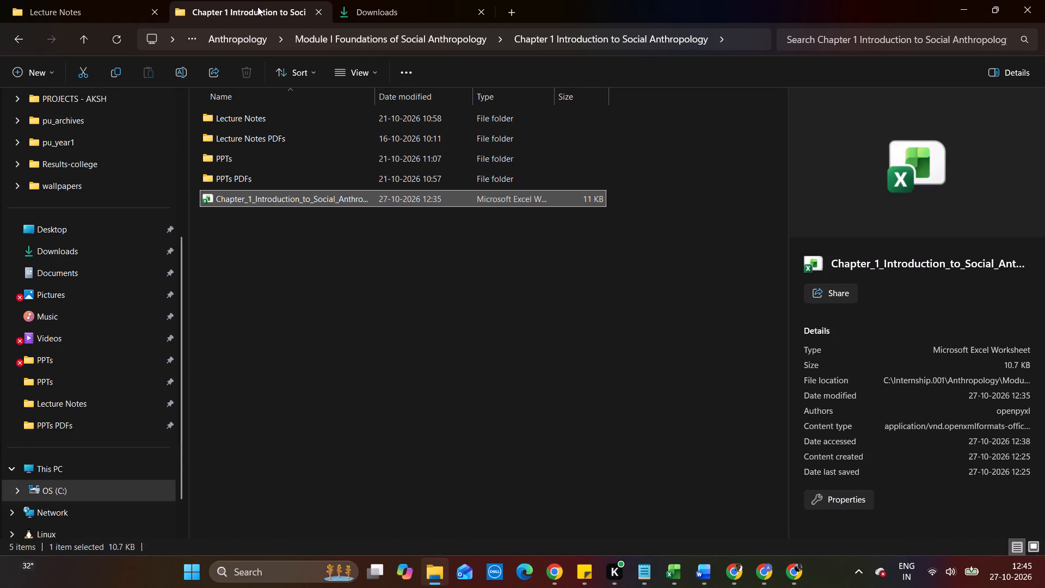
pyautogui.doubleClick(279, 200)
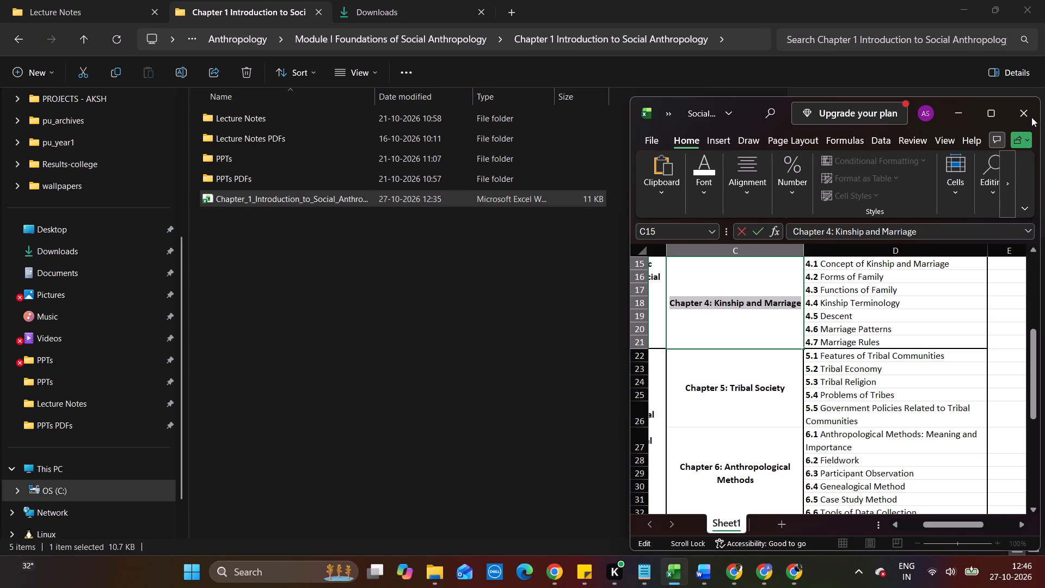
# Close the Social Anthropology workbook without saving its changes.
pyautogui.click(1032, 115)
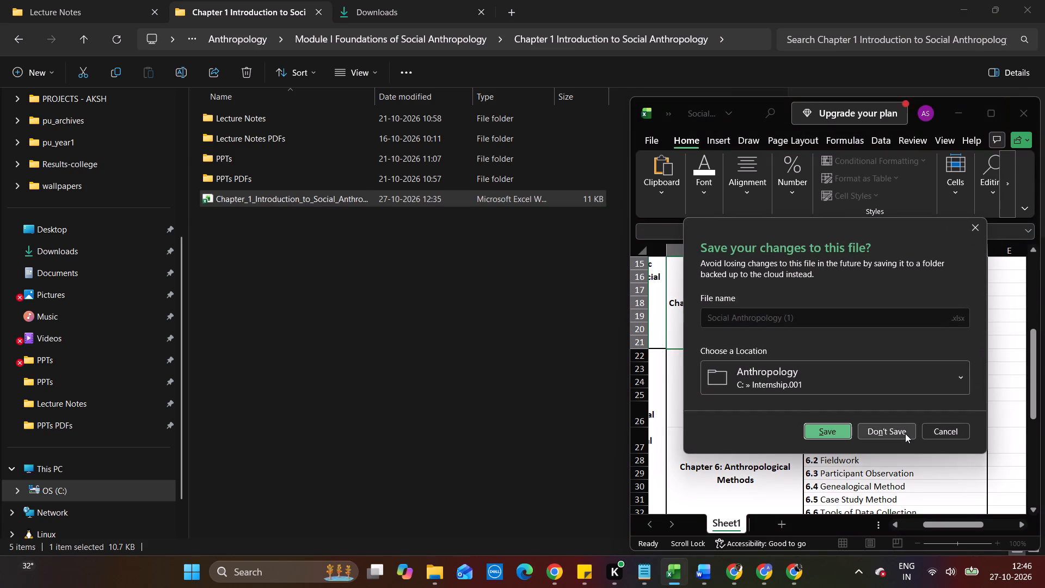
pyautogui.click(905, 433)
# Open the Chapter 1 Introduction to Social Anthropology assessment workbook, maximize its window and enable editing.
pyautogui.doubleClick(354, 203)
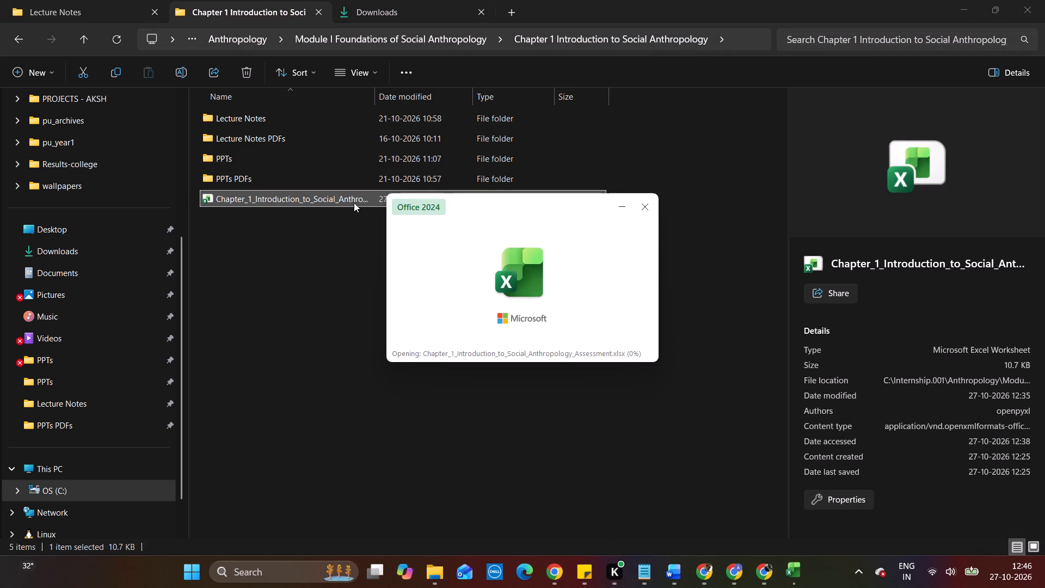
pyautogui.click(984, 112)
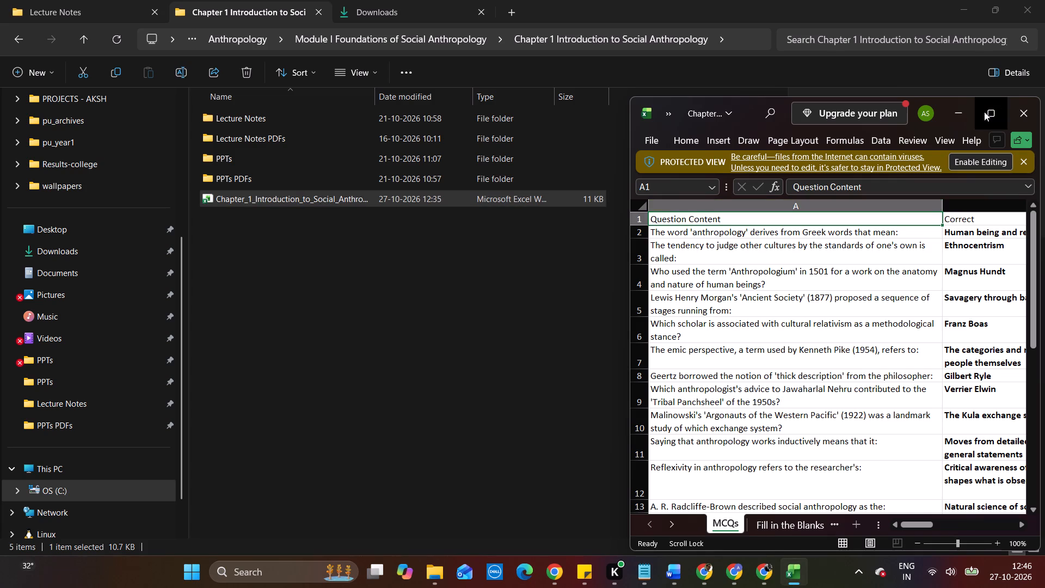
pyautogui.click(545, 62)
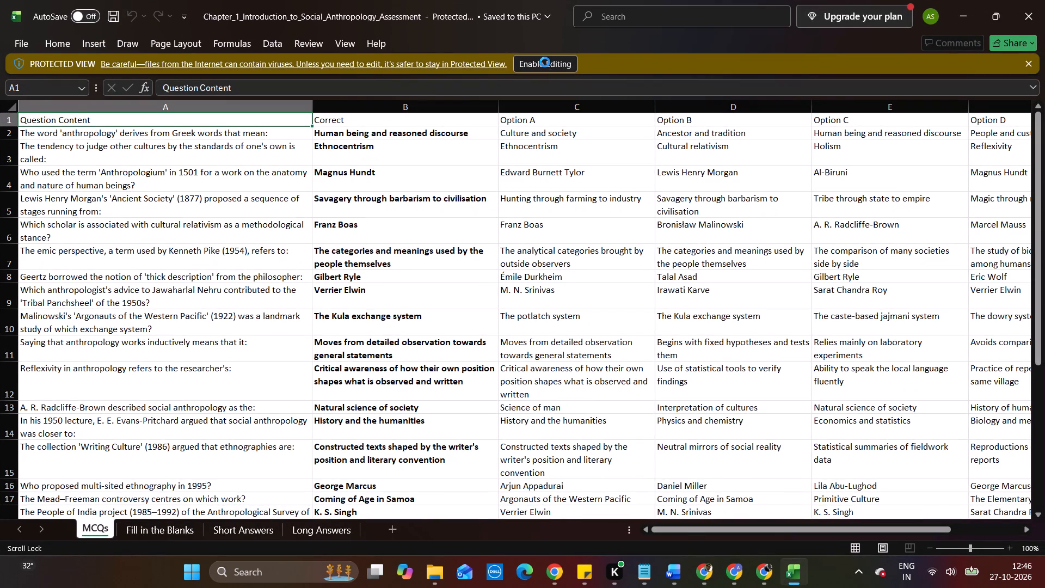
# Look through the MCQs sheet's questions, correct answers and option columns.
pyautogui.scroll(-2, 390, 302)
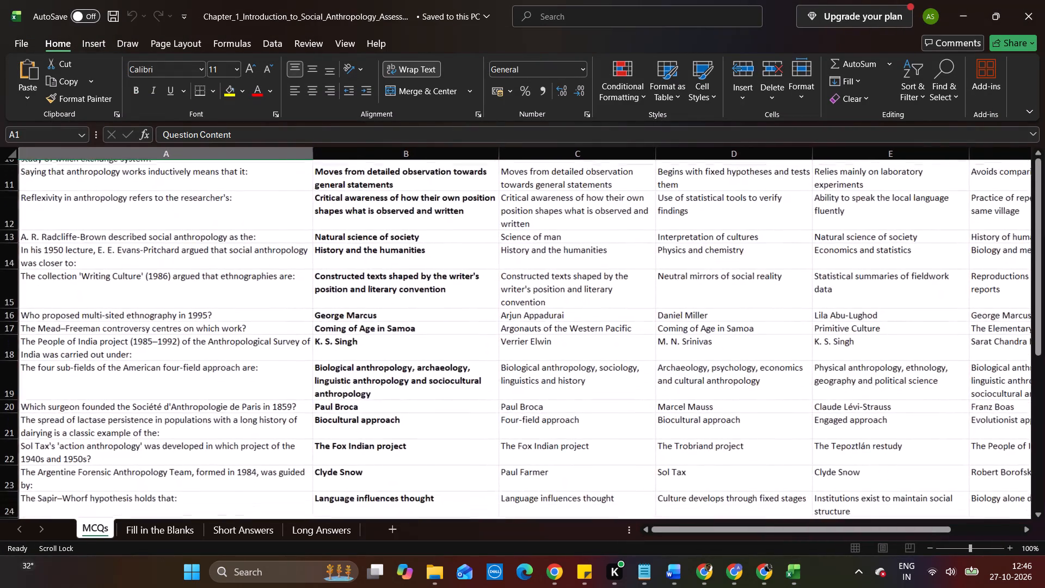
pyautogui.scroll(-1, 390, 302)
pyautogui.hscroll(-4, 390, 302)
pyautogui.scroll(4, 390, 302)
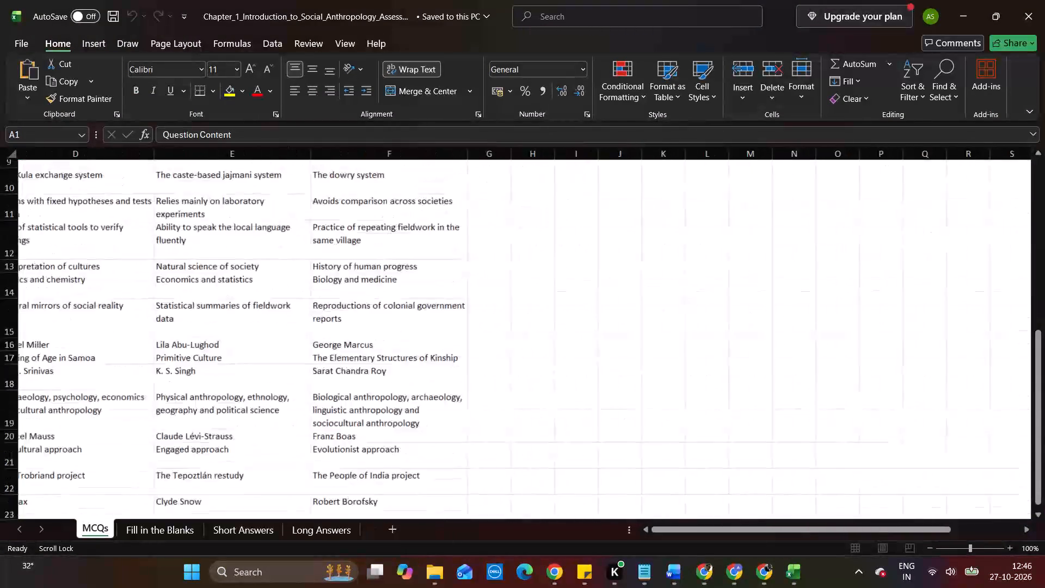
pyautogui.hscroll(6, 390, 302)
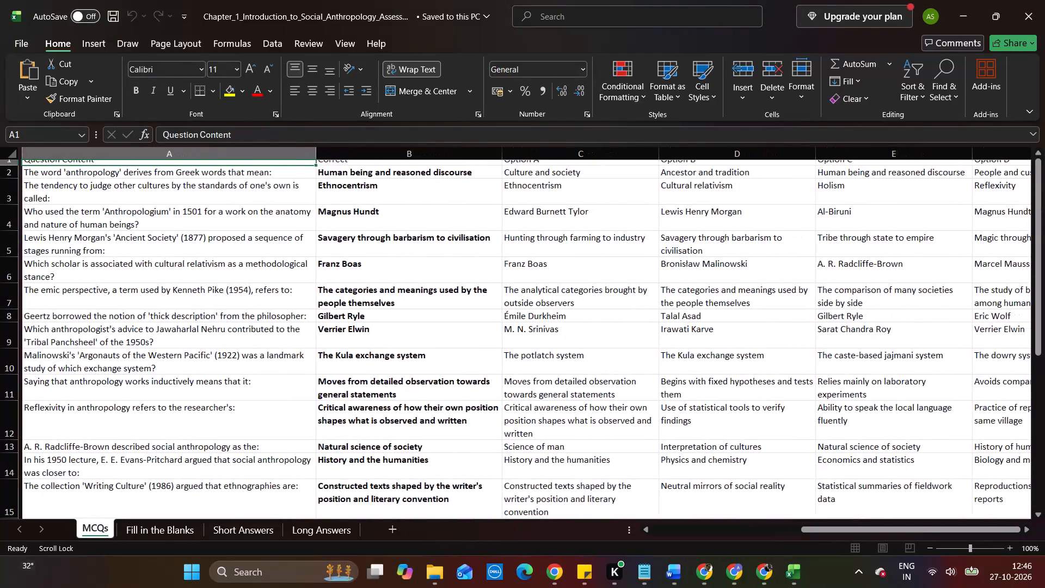
pyautogui.scroll(1, 390, 302)
# Clear the Option A header cell in the Fill in the Blanks sheet.
pyautogui.click(144, 540)
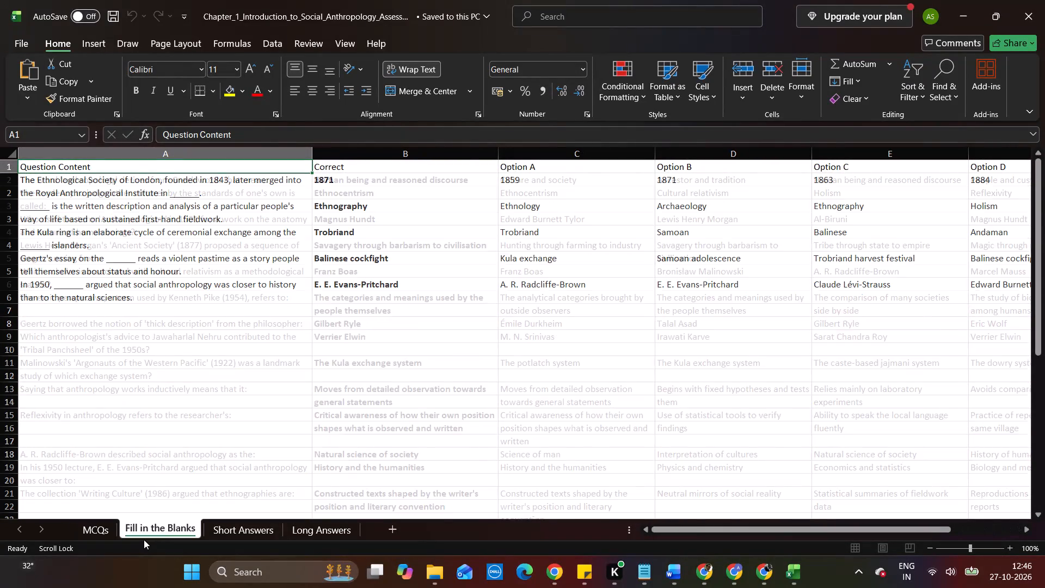
pyautogui.click(542, 163)
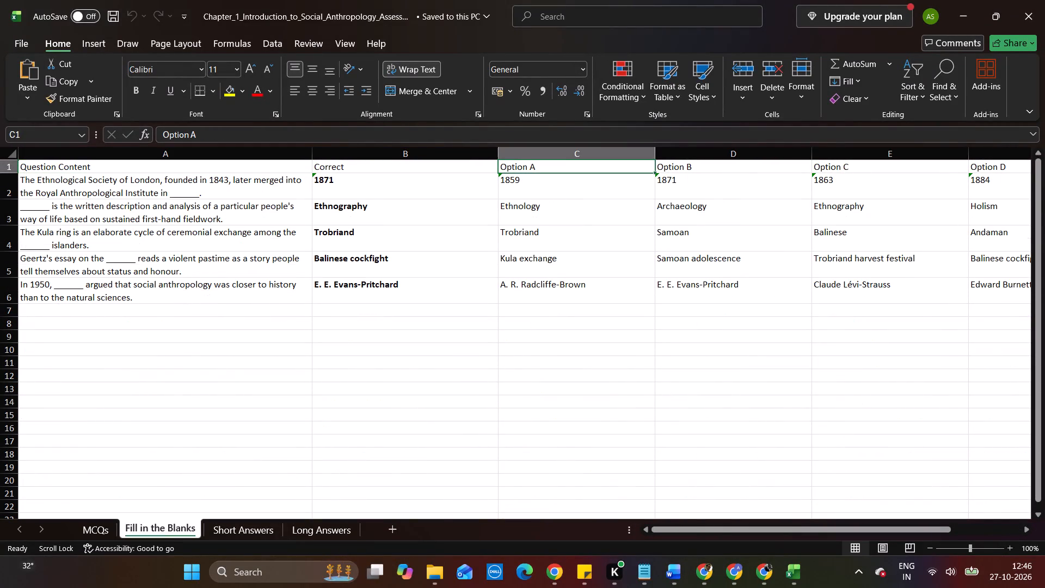
pyautogui.press('BackSpace')
pyautogui.press('Down')
pyautogui.press('BackSpace')
pyautogui.press('Down')
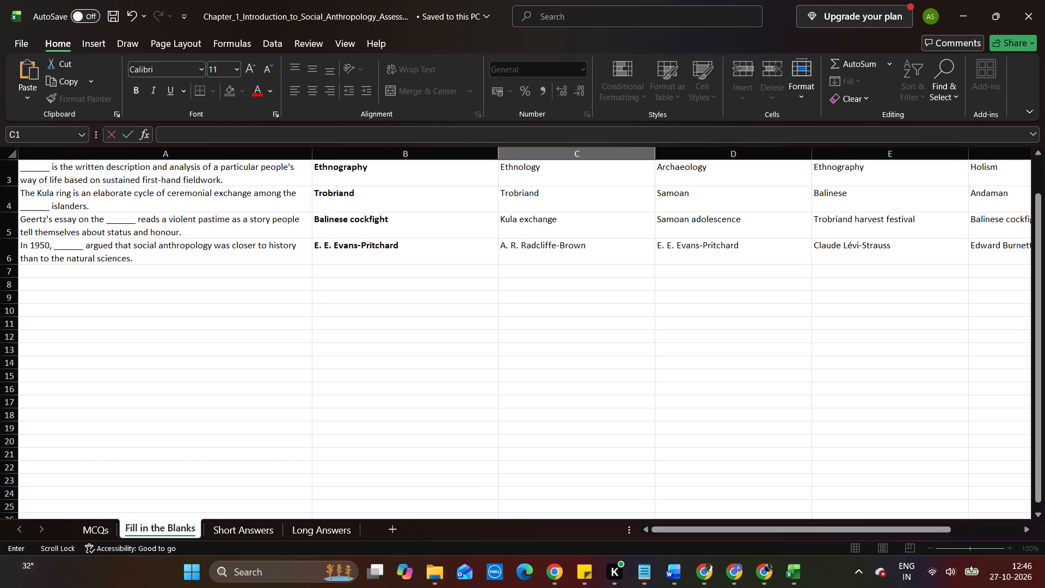
pyautogui.scroll(2, 542, 163)
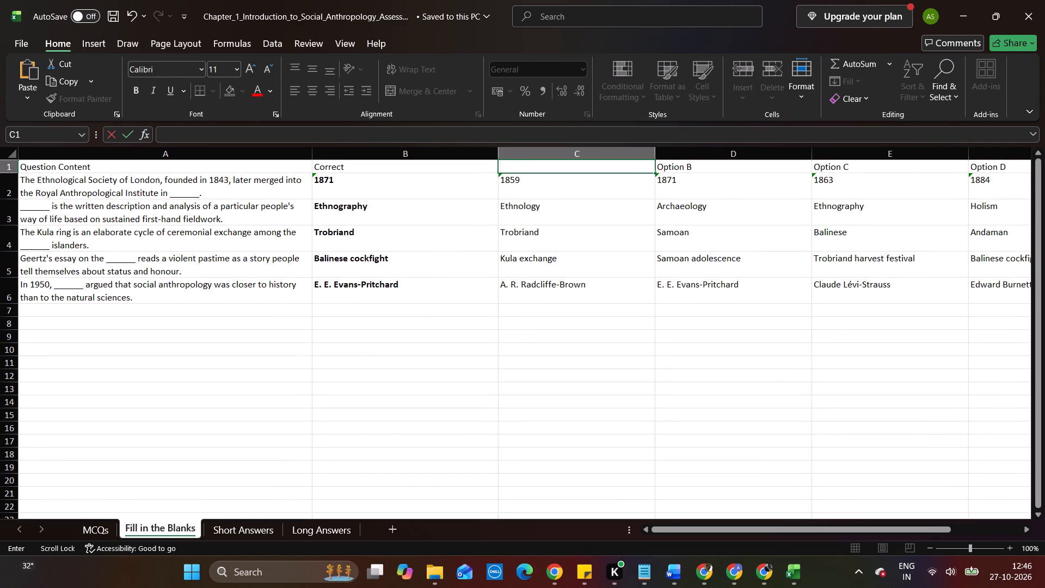
pyautogui.press('Down')
pyautogui.press('Down')
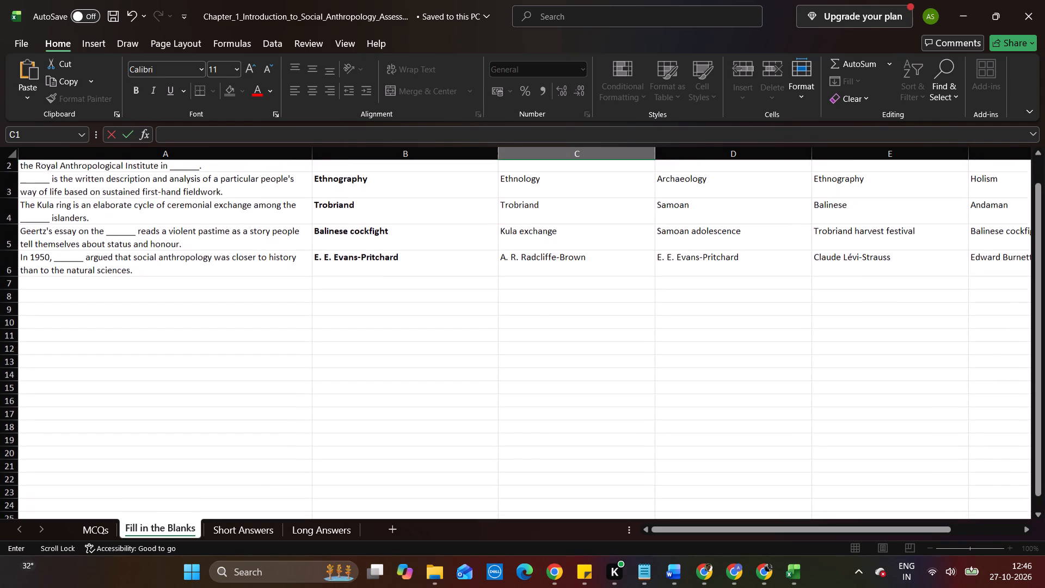
pyautogui.click(540, 193)
pyautogui.scroll(3, 540, 193)
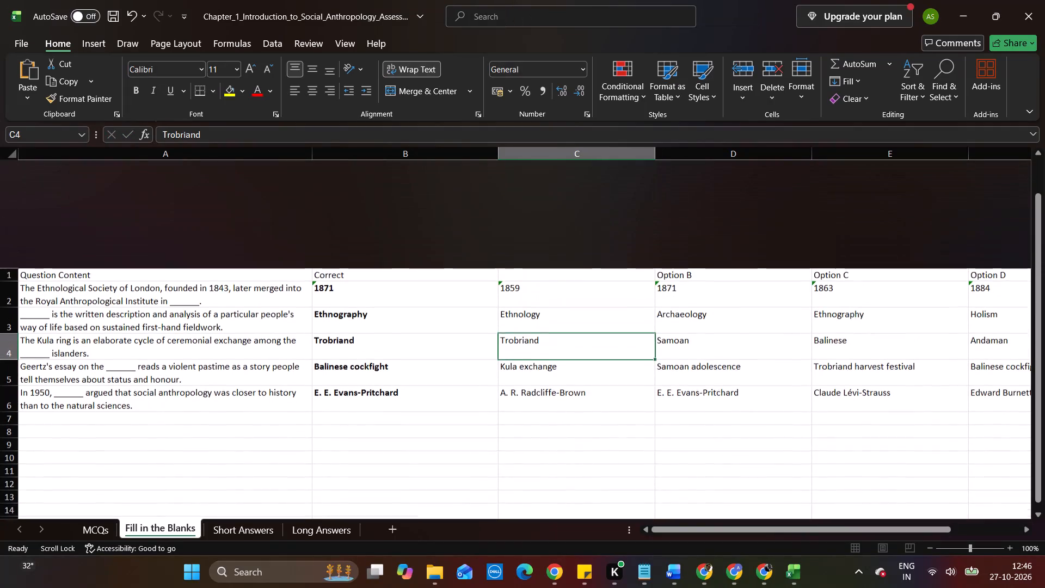
# Clear the Option A entries of all five questions, cells C2 to C6, in the Fill in the Blanks sheet.
pyautogui.click(543, 190)
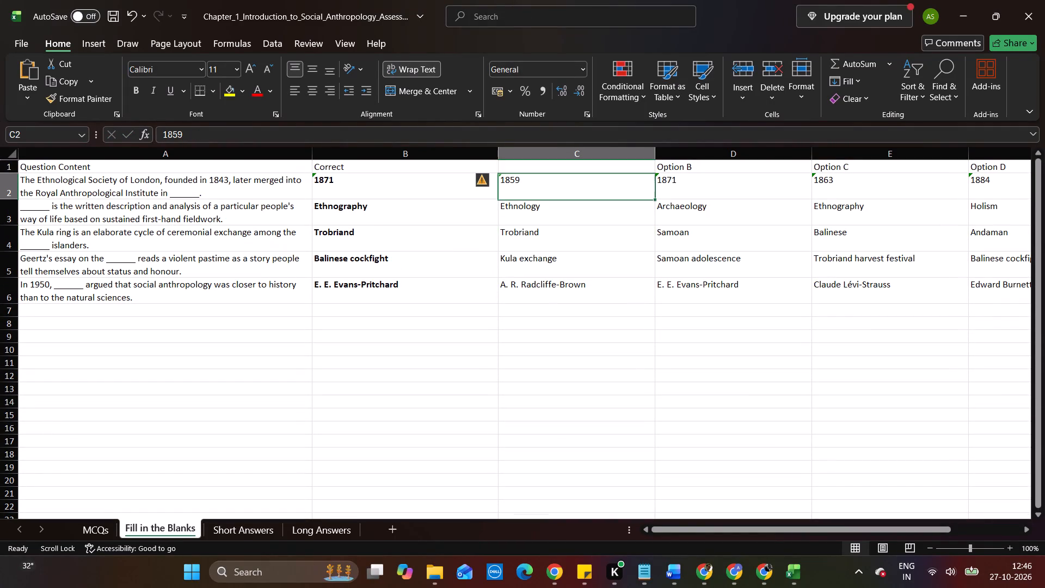
pyautogui.press('BackSpace')
pyautogui.press('Down')
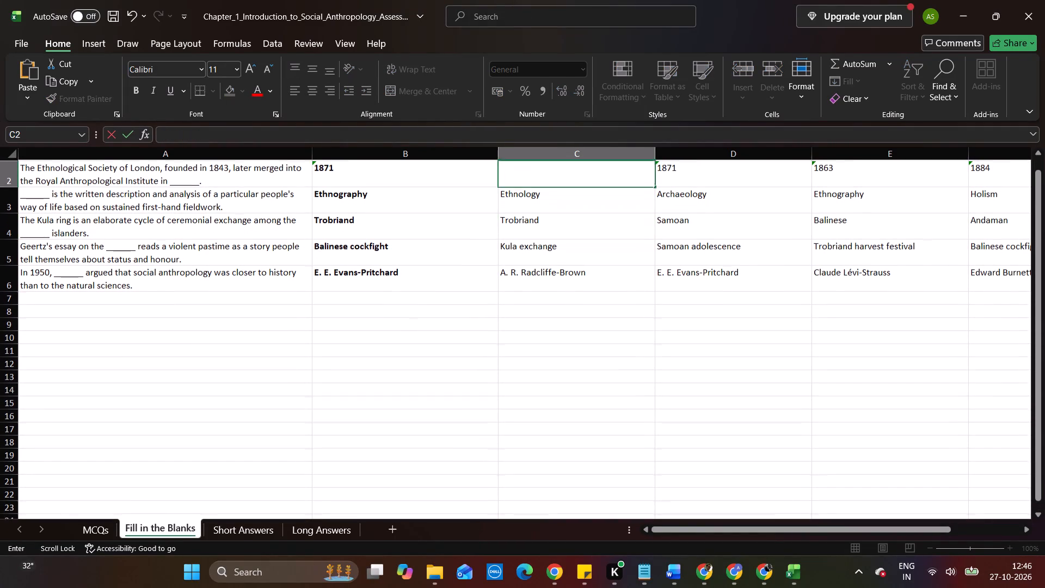
pyautogui.press('Down')
pyautogui.press('Down')
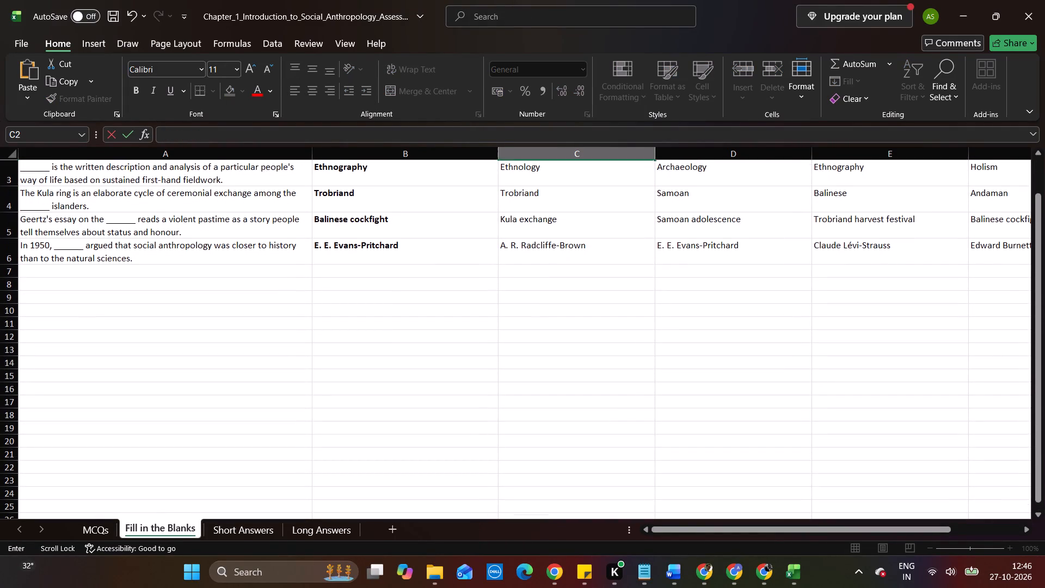
pyautogui.press('Down')
pyautogui.scroll(3, 543, 190)
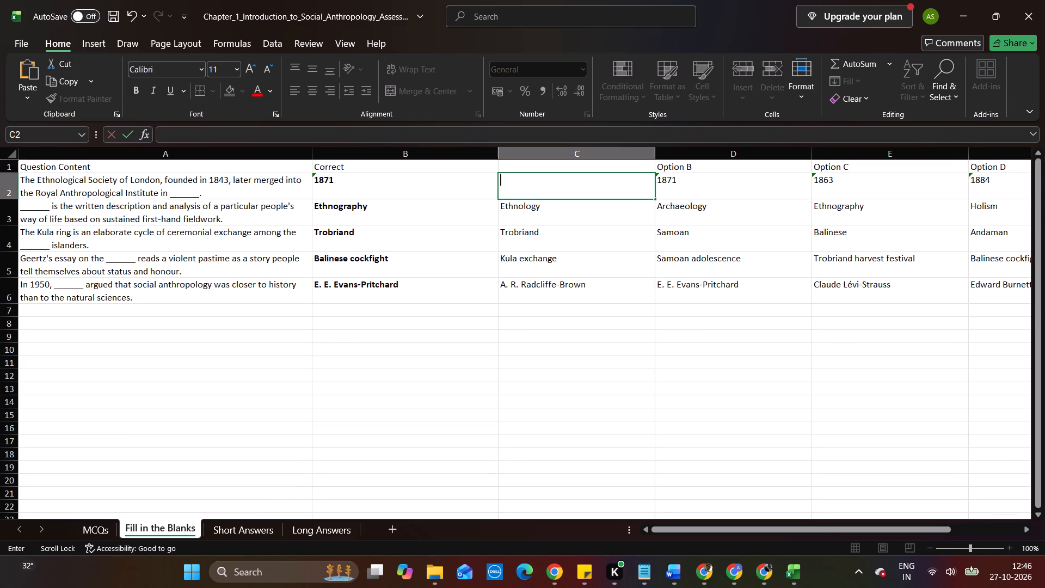
pyautogui.click(534, 212)
pyautogui.press('BackSpace')
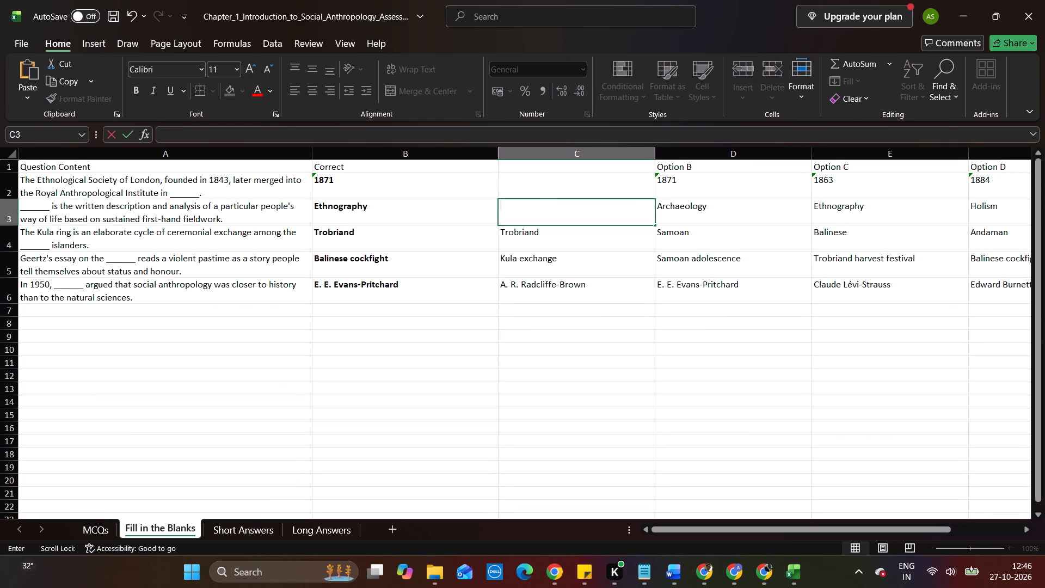
pyautogui.click(528, 242)
pyautogui.press('BackSpace')
pyautogui.moveTo(528, 242); pyautogui.dragTo(526, 260)
pyautogui.click(526, 260)
pyautogui.press('BackSpace')
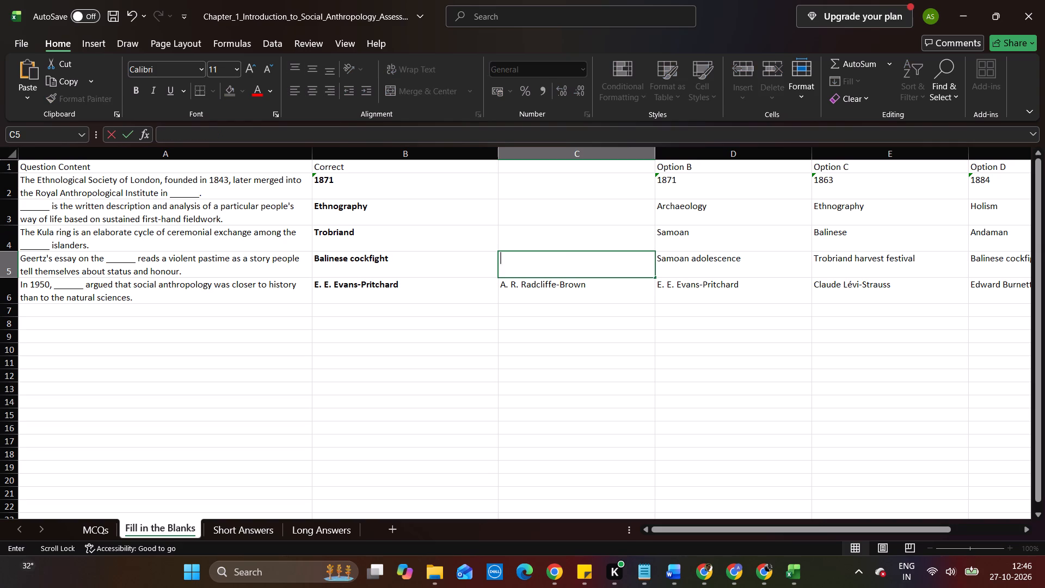
pyautogui.click(520, 291)
pyautogui.press('BackSpace')
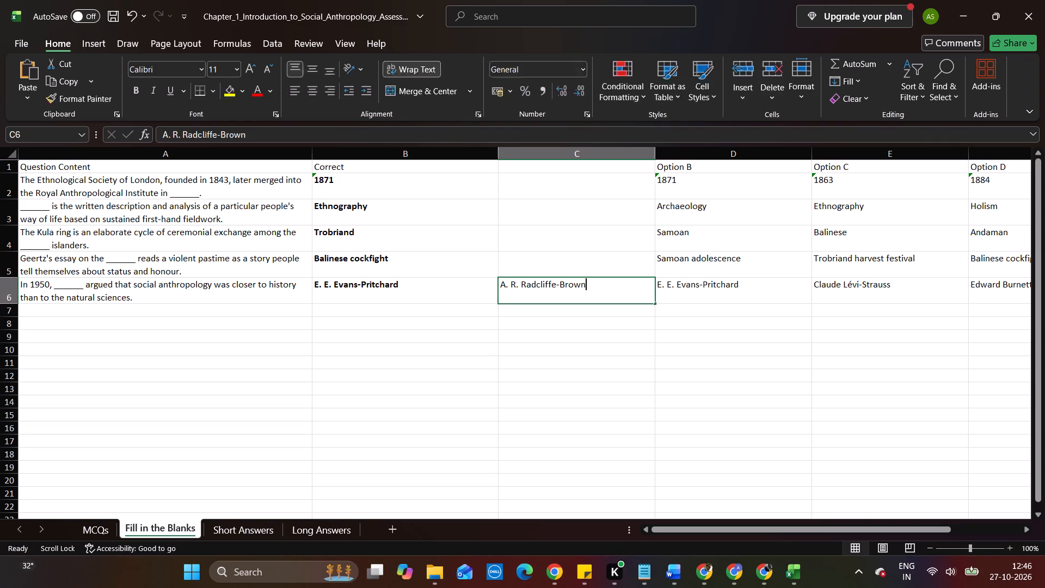
pyautogui.click(520, 291)
# Clear the Option B entries and header, cells D1 to D6, in the Fill in the Blanks sheet.
pyautogui.click(674, 292)
pyautogui.press('BackSpace')
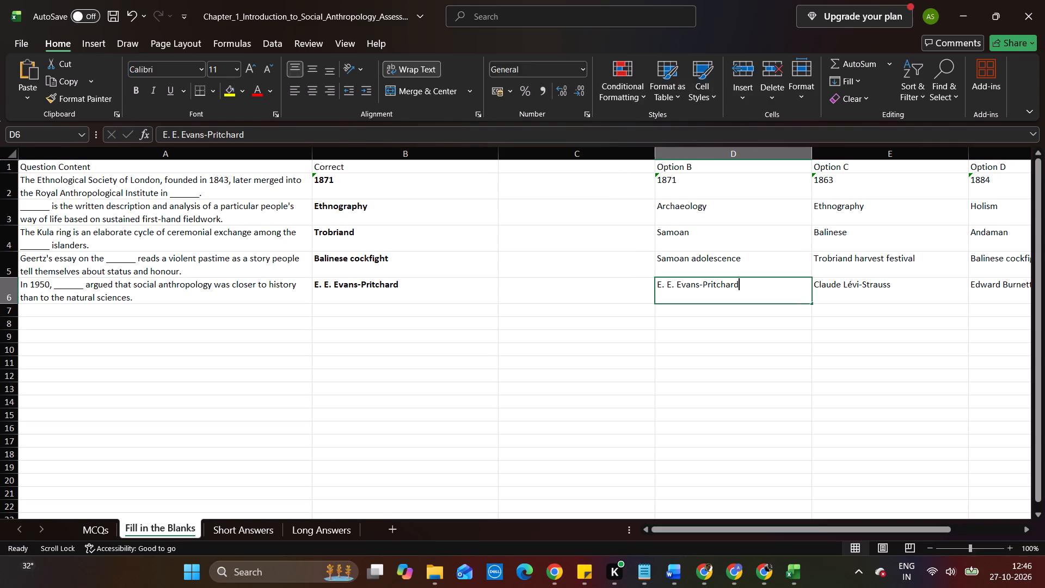
pyautogui.click(688, 263)
pyautogui.press('BackSpace')
pyautogui.click(688, 263)
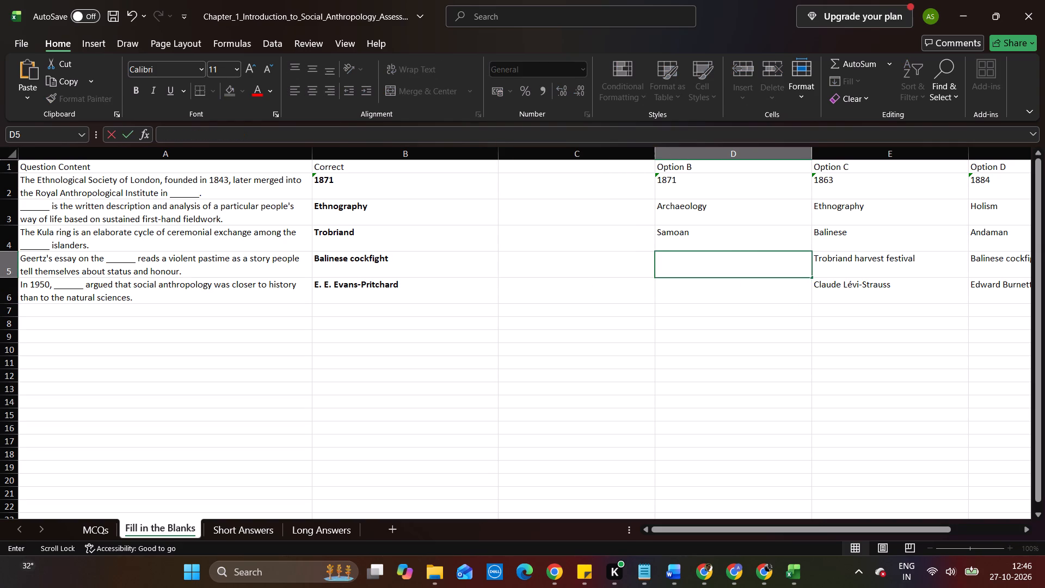
pyautogui.click(699, 232)
pyautogui.press('BackSpace')
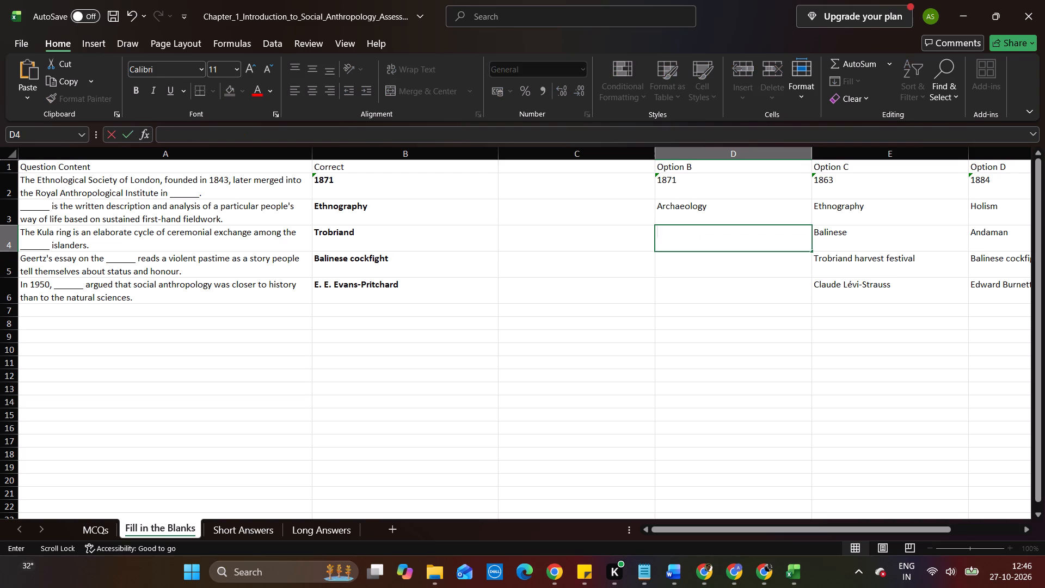
pyautogui.click(709, 209)
pyautogui.press('BackSpace')
pyautogui.click(722, 177)
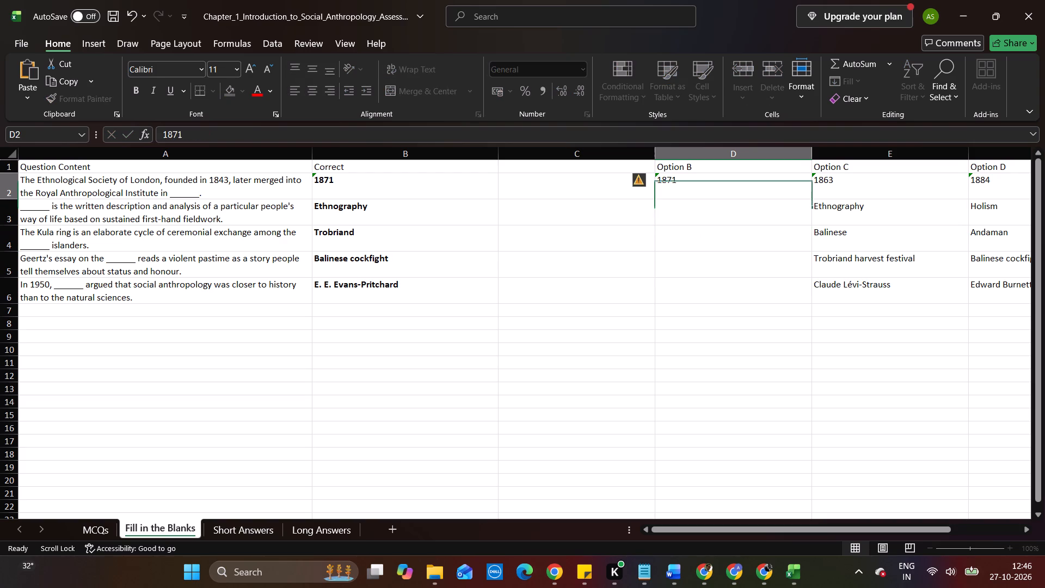
pyautogui.press('BackSpace')
pyautogui.click(727, 164)
pyautogui.press('BackSpace')
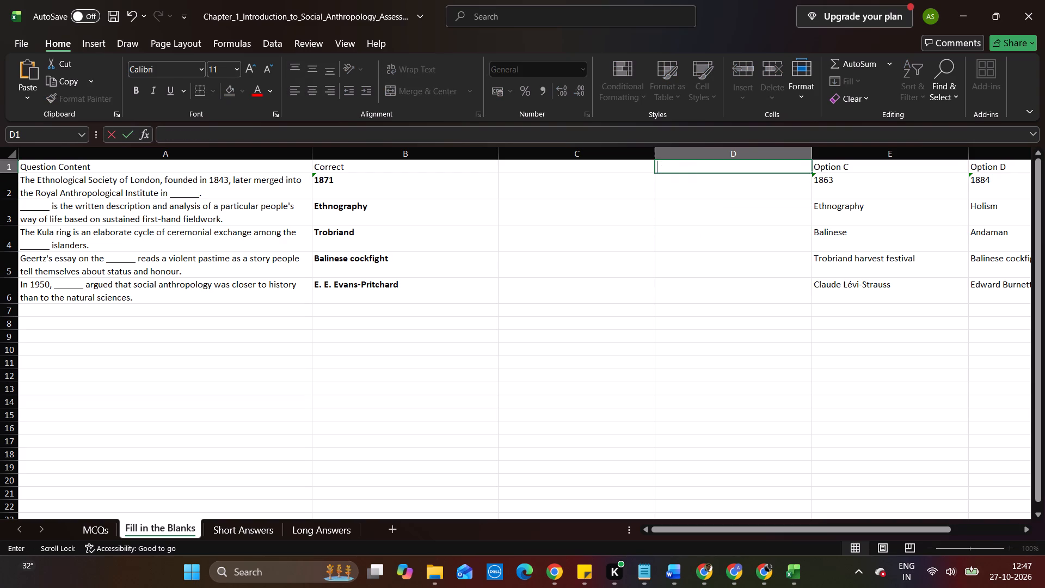
# Clear the Option C header and all five entries, cells E1 to E6, in the Fill in the Blanks sheet.
pyautogui.click(822, 170)
pyautogui.press('BackSpace')
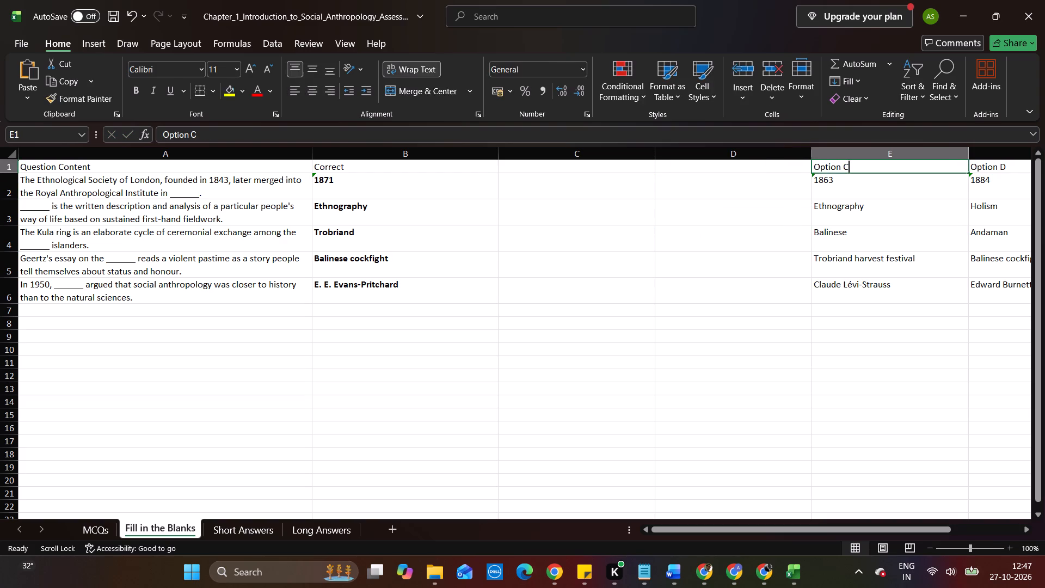
pyautogui.click(822, 186)
pyautogui.press('BackSpace')
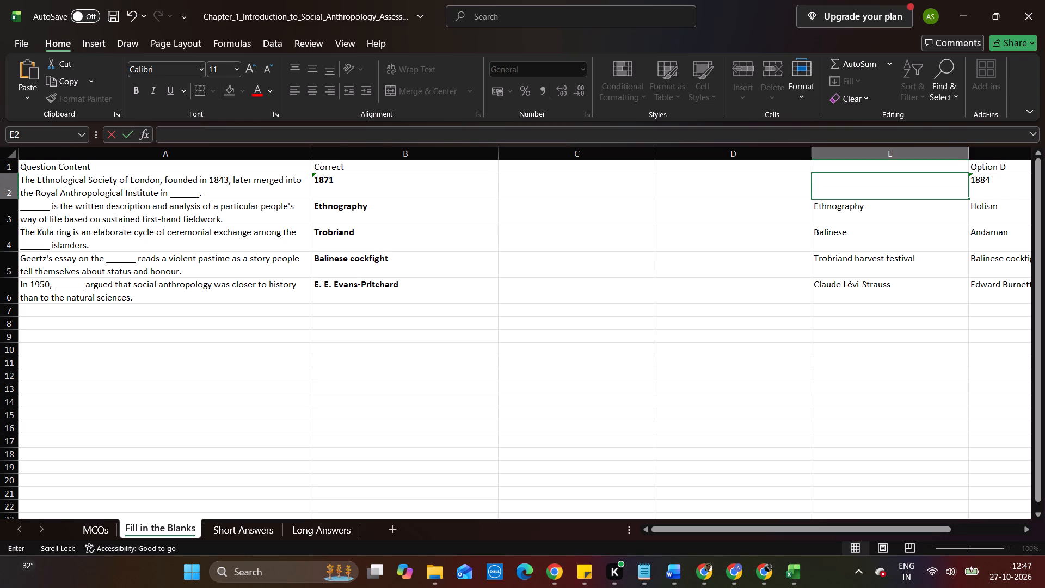
pyautogui.click(815, 219)
pyautogui.press('BackSpace')
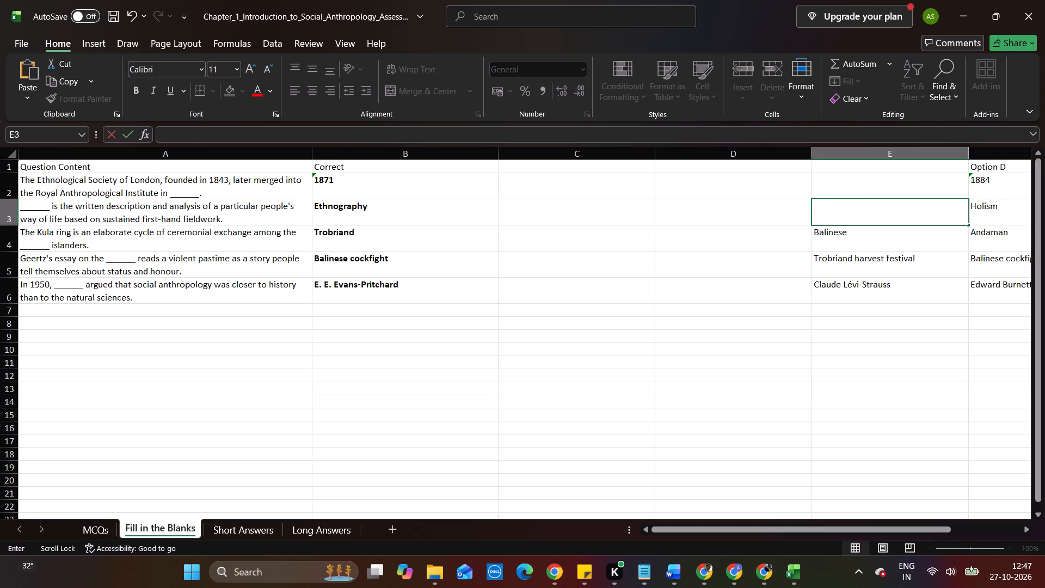
pyautogui.click(818, 249)
pyautogui.press('BackSpace')
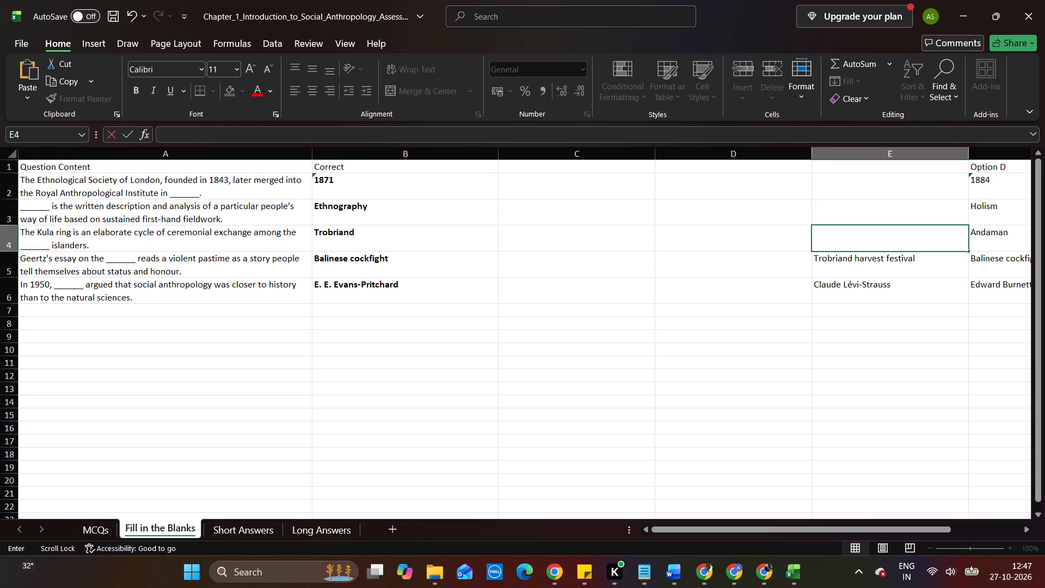
pyautogui.click(823, 267)
pyautogui.press('BackSpace')
pyautogui.click(825, 283)
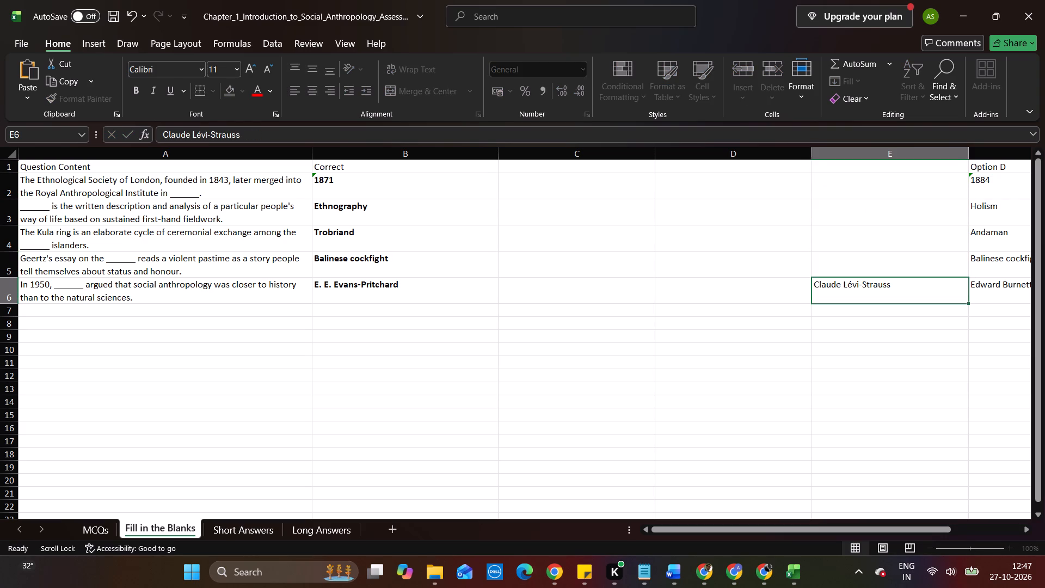
pyautogui.press('BackSpace')
# Clear the Option D header and all five entries, cells F1 to F6, in the Fill in the Blanks sheet.
pyautogui.hscroll(-2, 796, 283)
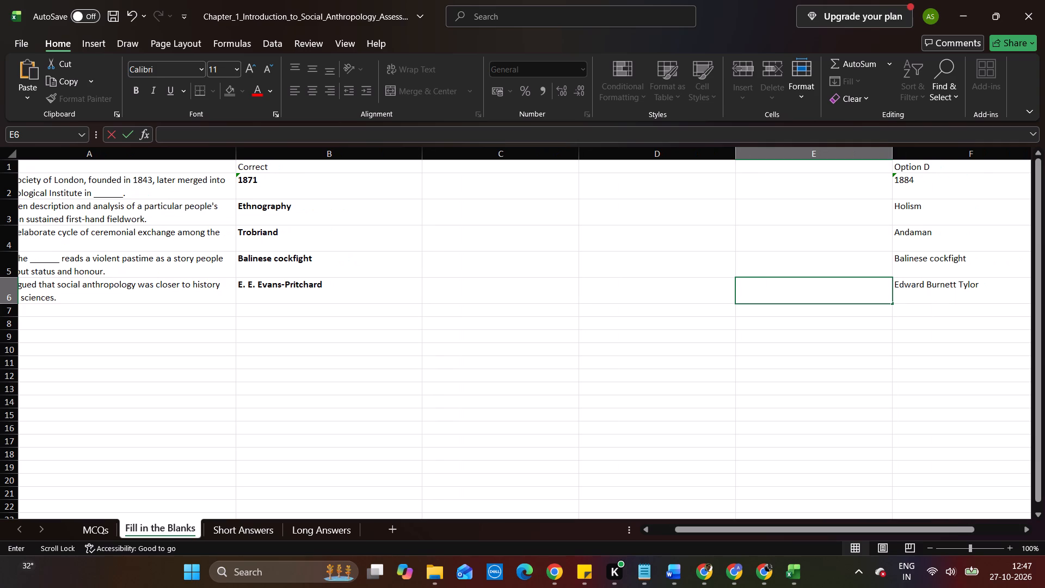
pyautogui.click(912, 167)
pyautogui.press('BackSpace')
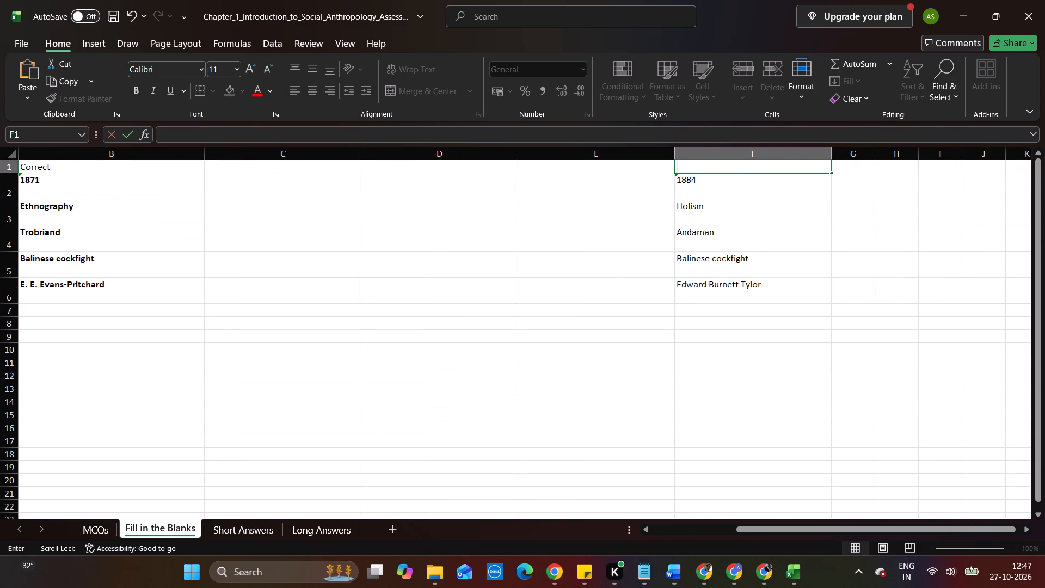
pyautogui.click(777, 189)
pyautogui.press('BackSpace')
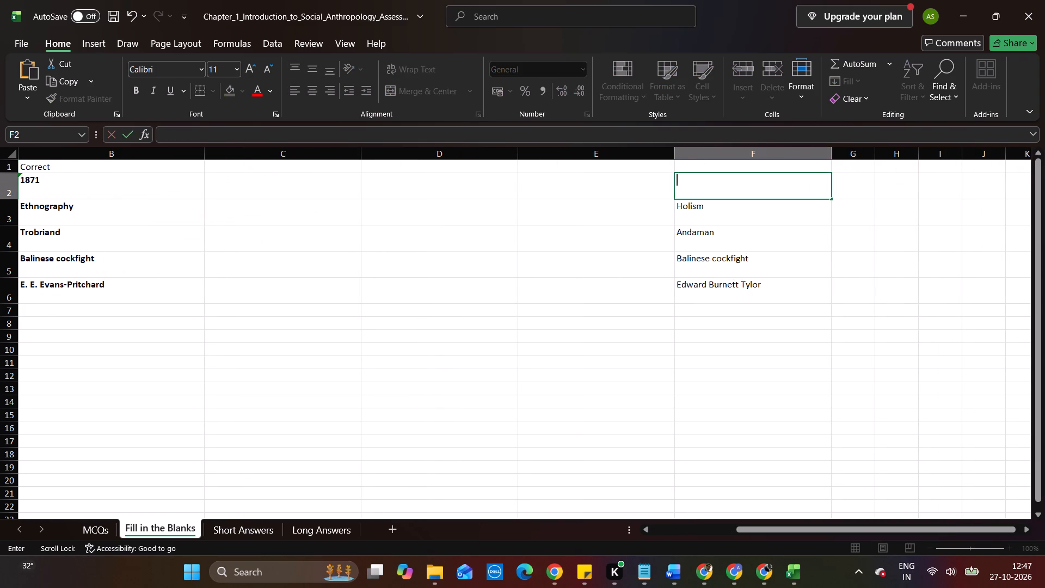
pyautogui.click(773, 209)
pyautogui.press('BackSpace')
pyautogui.click(765, 243)
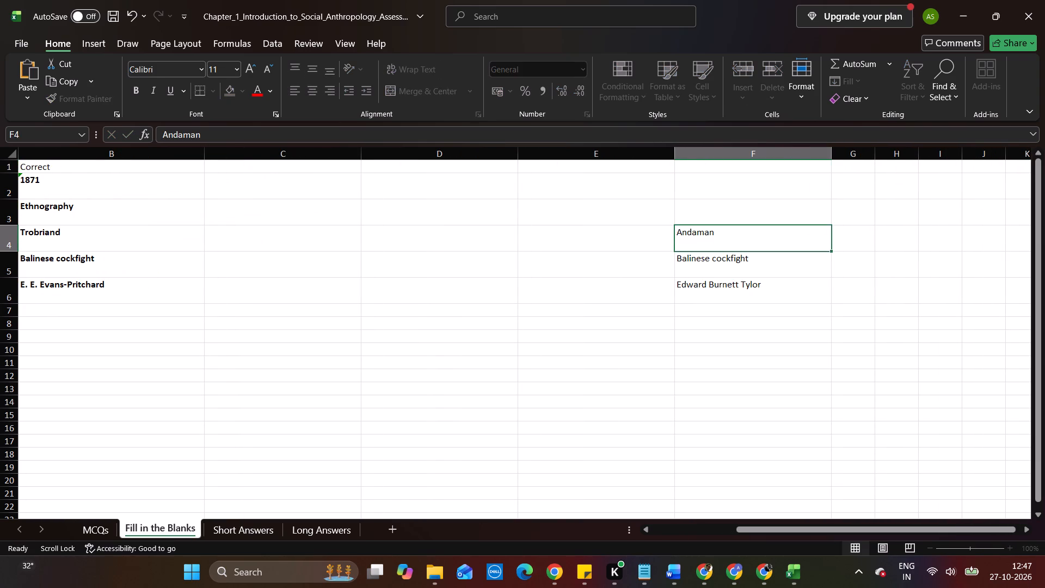
pyautogui.press('BackSpace')
pyautogui.click(769, 261)
pyautogui.press('BackSpace')
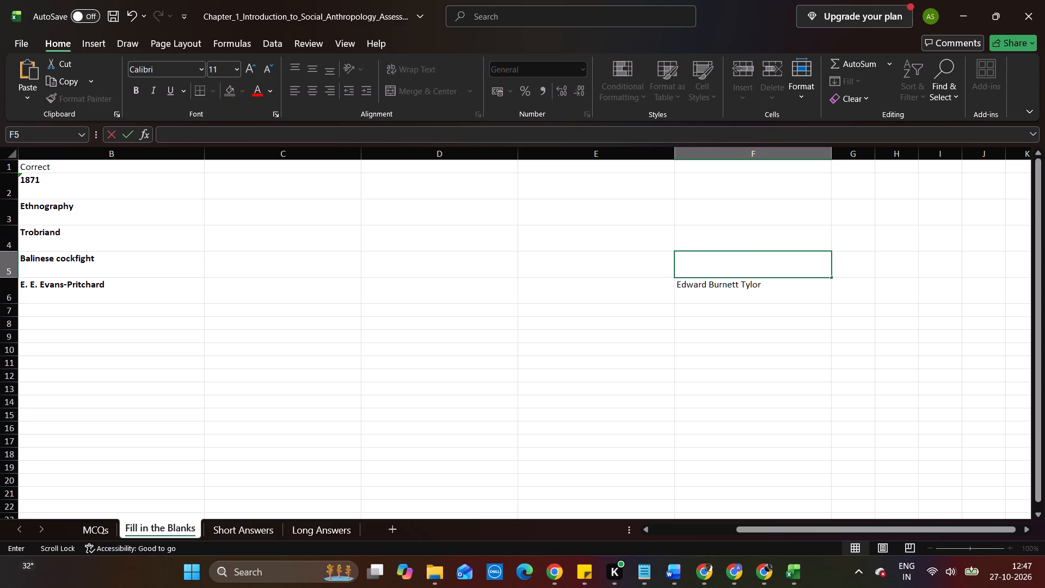
pyautogui.click(770, 285)
pyautogui.press('BackSpace')
pyautogui.hscroll(3, 770, 285)
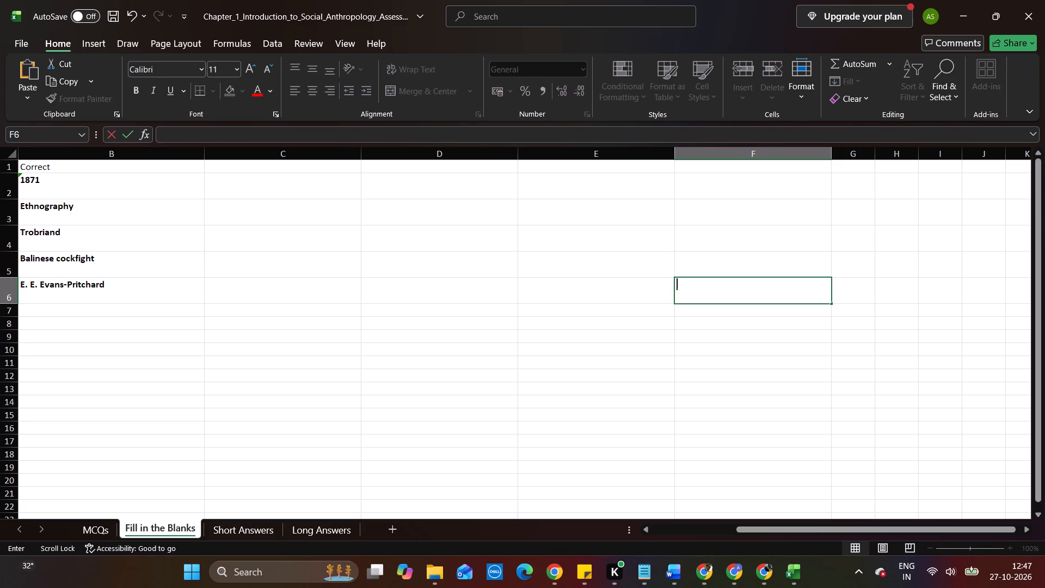
pyautogui.hscroll(7, 770, 285)
pyautogui.click(522, 333)
pyautogui.hscroll(3, 522, 333)
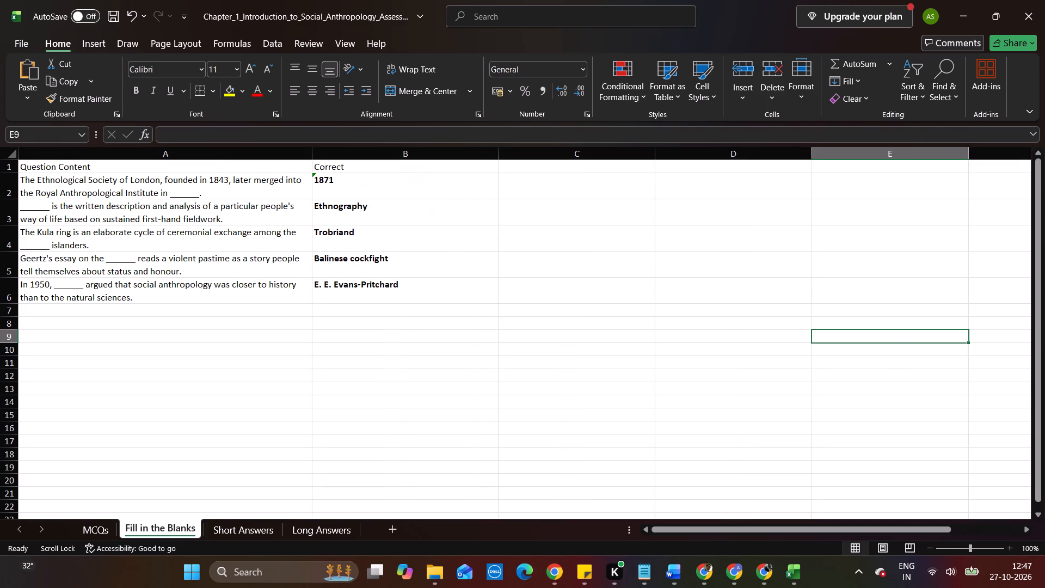
# Check the Chapter 1 assessment workbook's other sheets, and save and close the workbook.
pyautogui.click(250, 527)
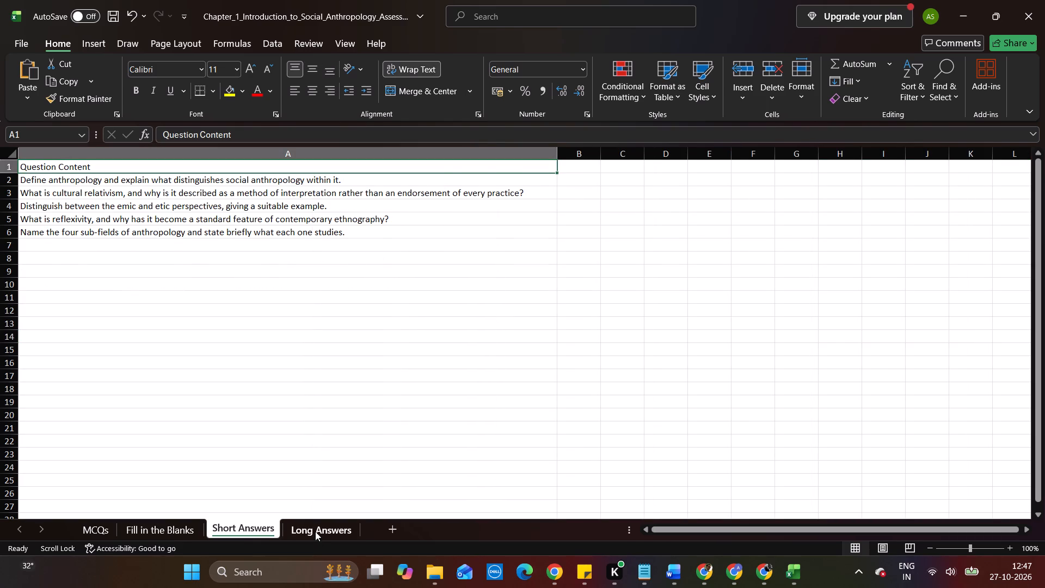
pyautogui.click(315, 531)
pyautogui.click(158, 526)
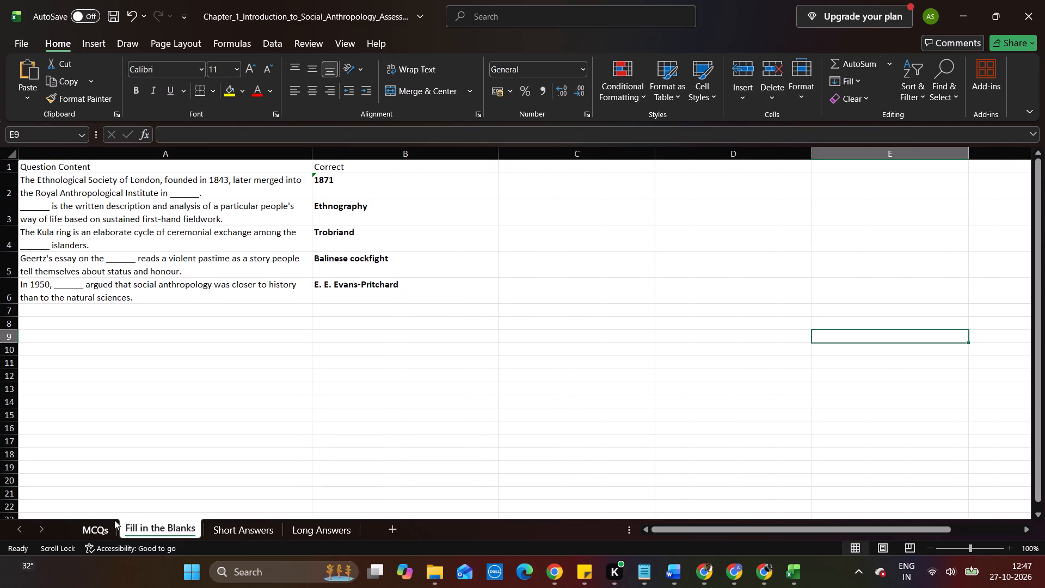
pyautogui.click(76, 524)
pyautogui.scroll(-3, 408, 415)
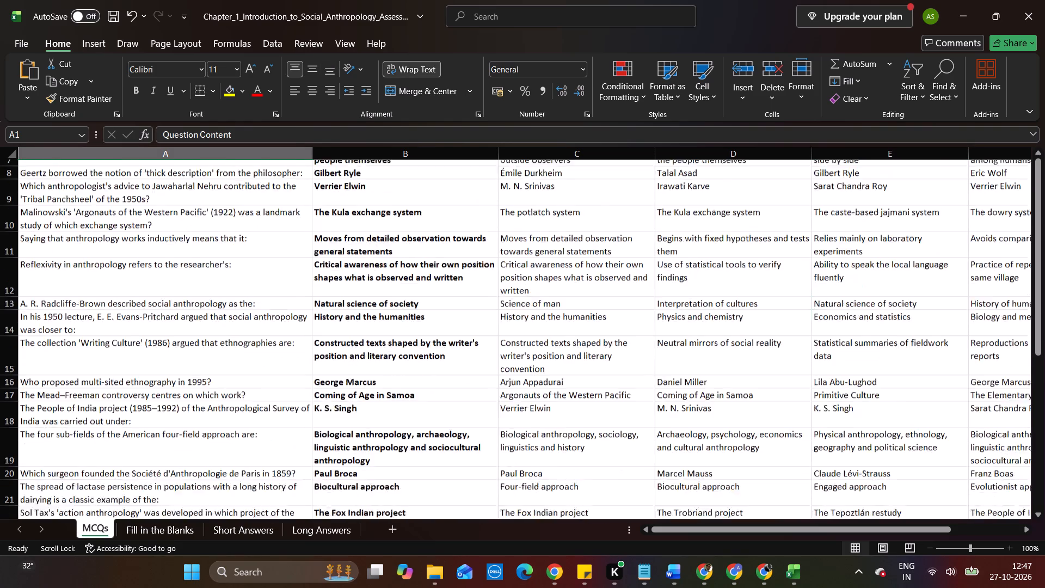
pyautogui.scroll(-1, 408, 415)
pyautogui.hotkey('ctrl', 's')
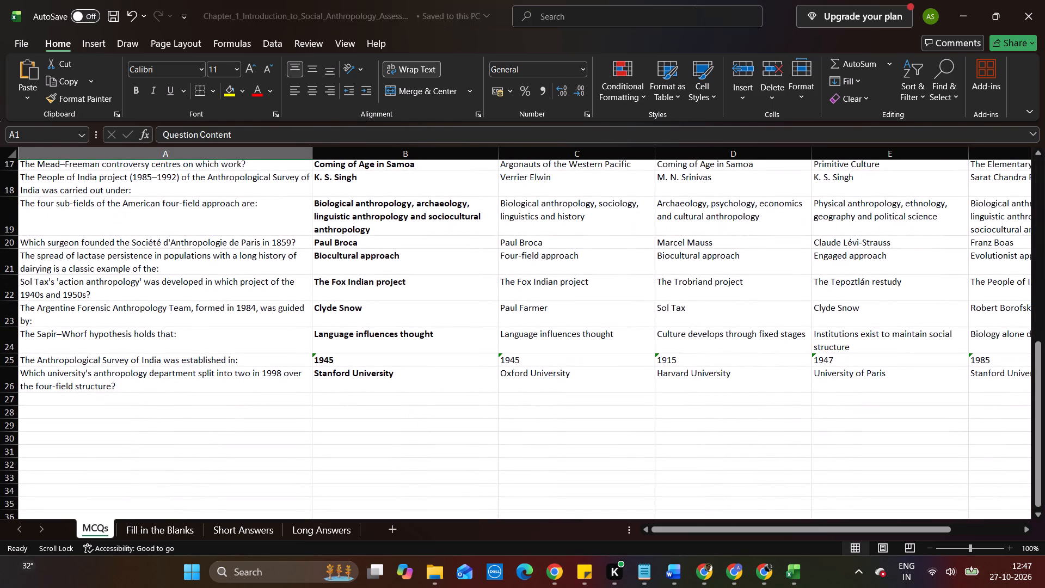
pyautogui.hotkey('ctrl', 's')
pyautogui.hotkey('ctrl', 's')
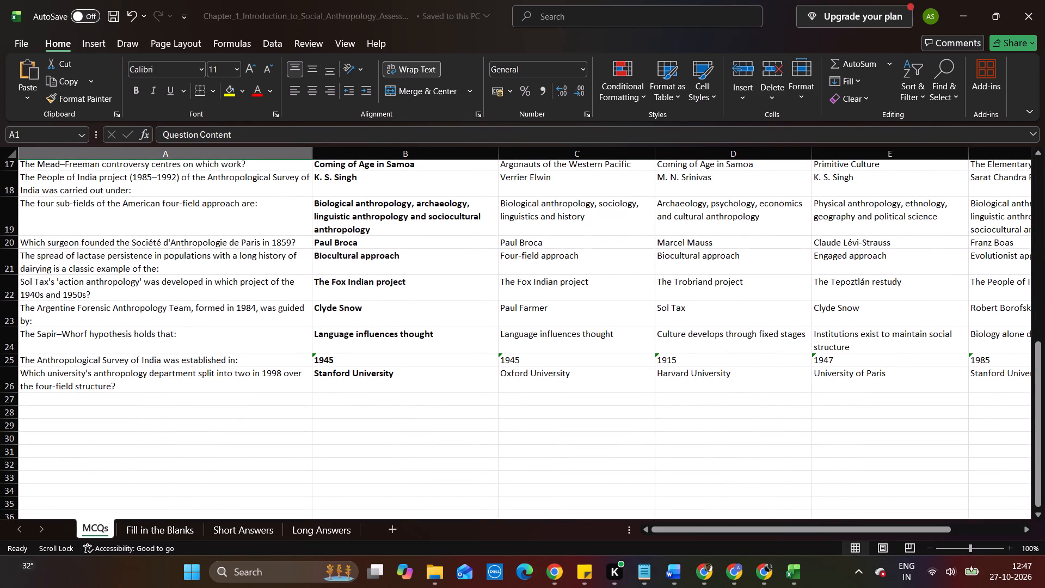
pyautogui.click(162, 533)
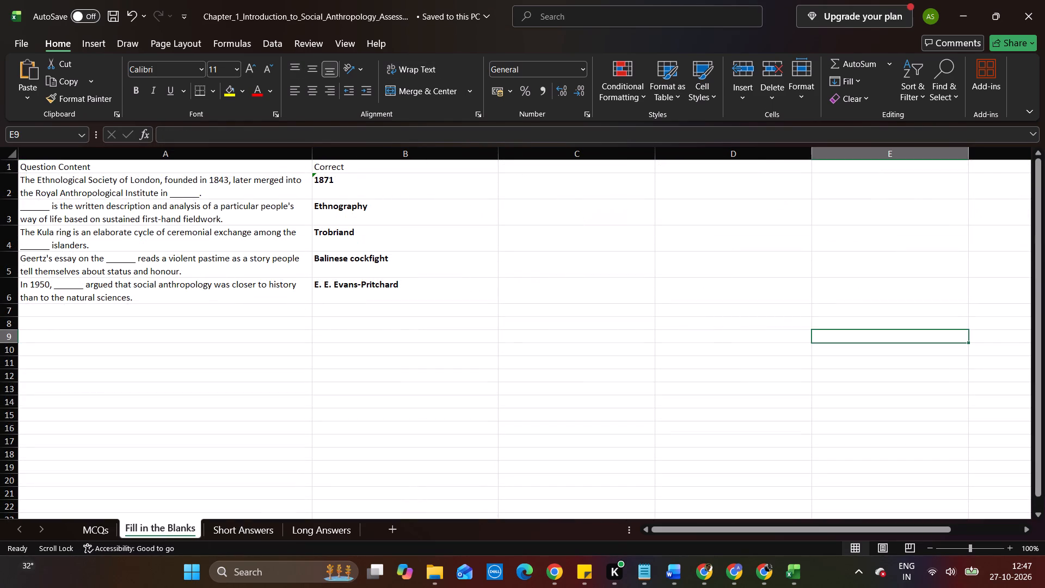
pyautogui.click(1016, 0)
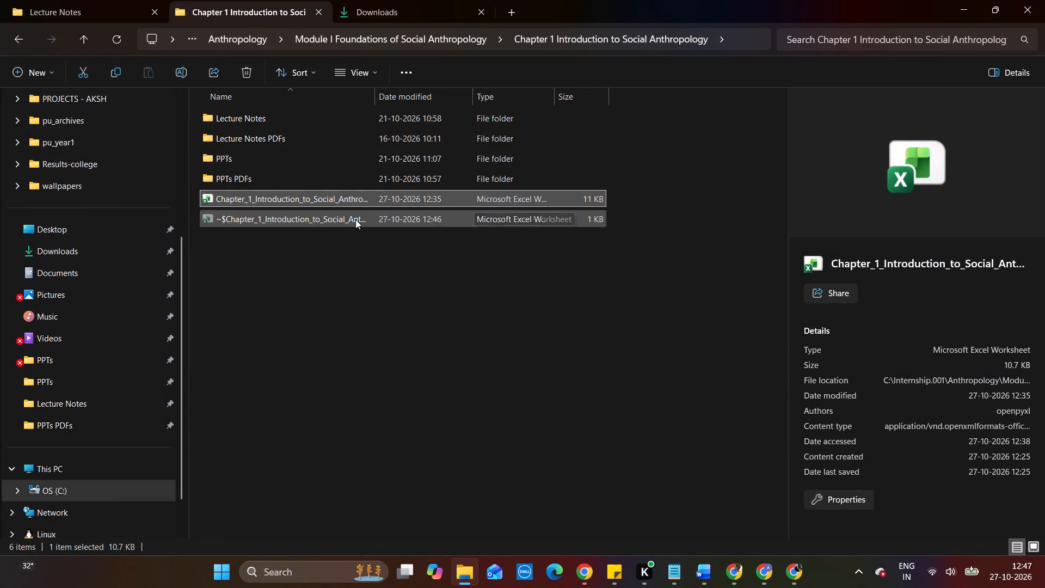
# Move the Chapter 3 Basic Concepts assessment workbook from Downloads into the Chapter 3 Basic Concepts in Social Anthropology folder under Module II.
pyautogui.click(435, 8)
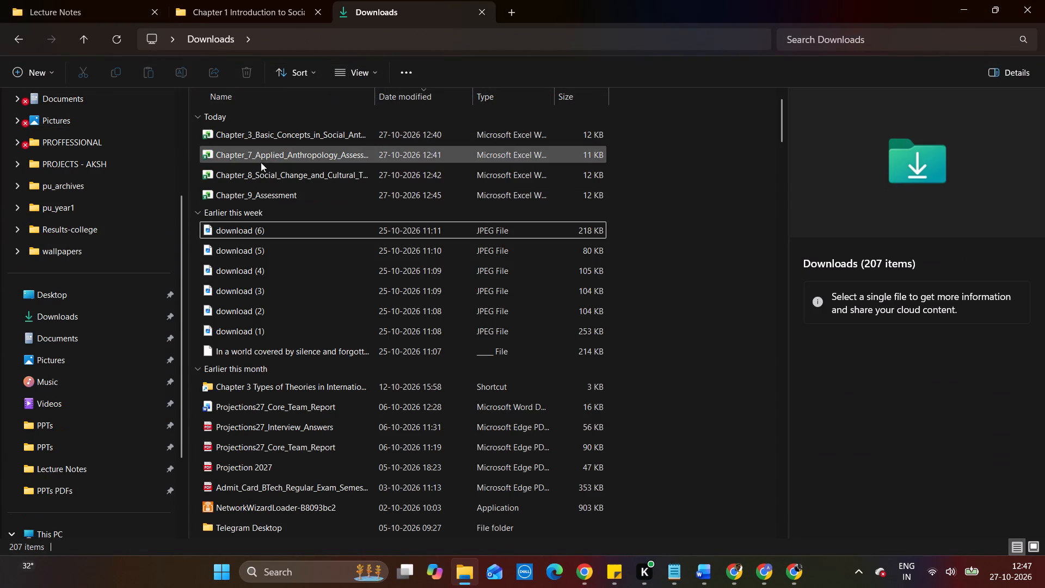
pyautogui.click(262, 136)
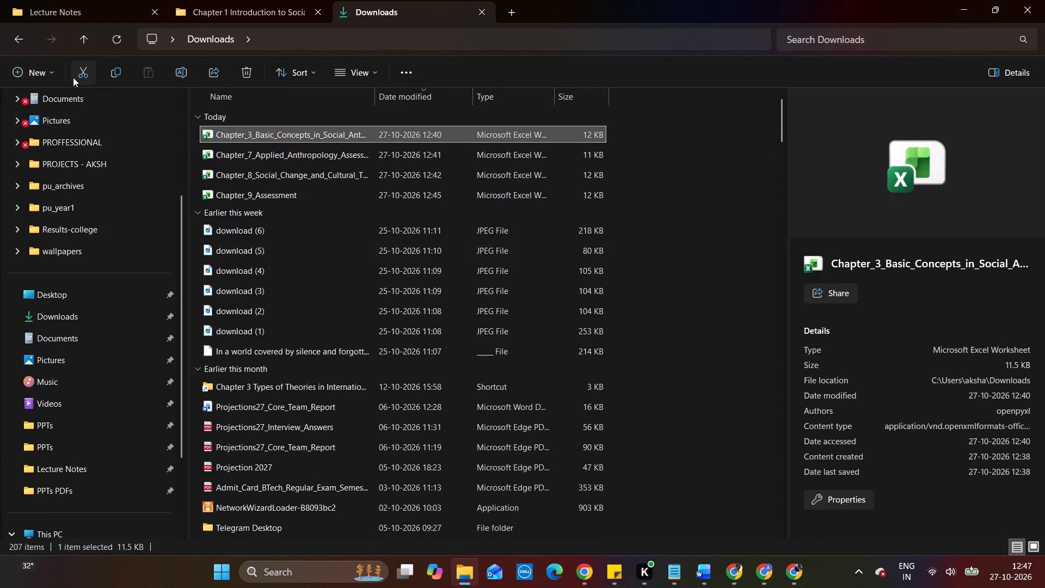
pyautogui.click(72, 77)
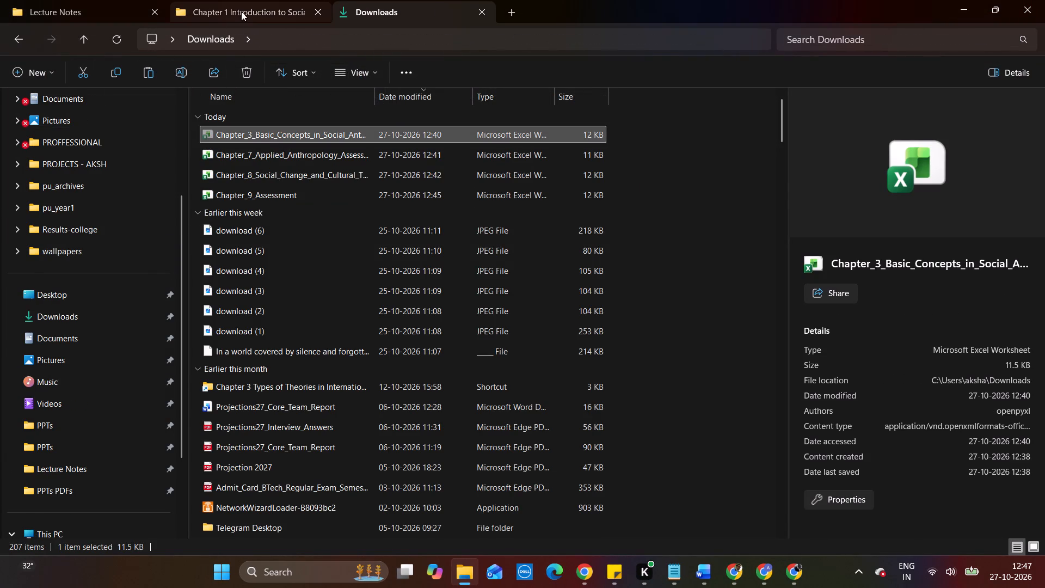
pyautogui.click(241, 11)
pyautogui.click(22, 40)
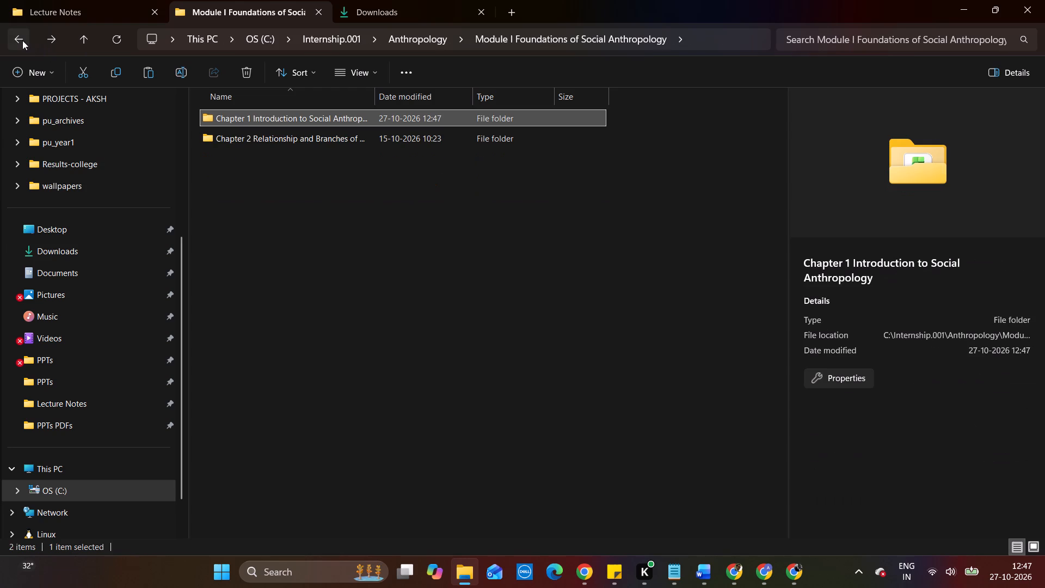
pyautogui.click(22, 40)
pyautogui.doubleClick(272, 138)
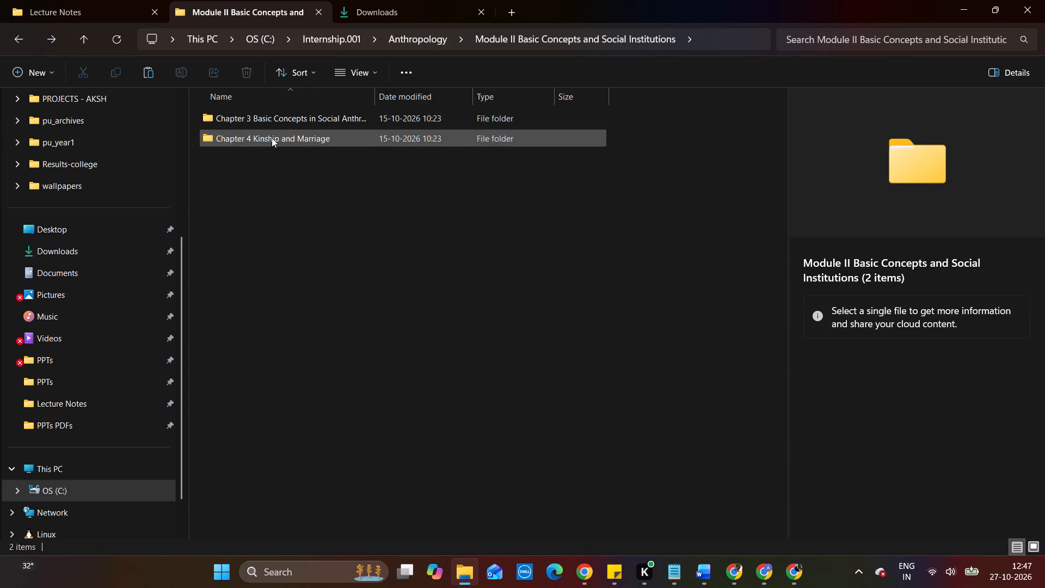
pyautogui.doubleClick(259, 122)
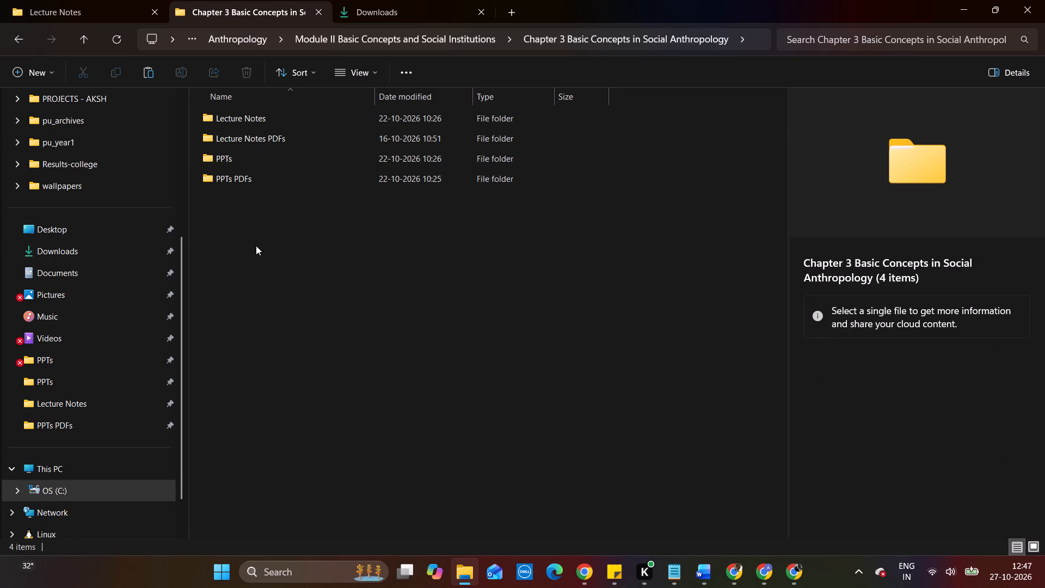
pyautogui.hotkey('ctrl', 'v')
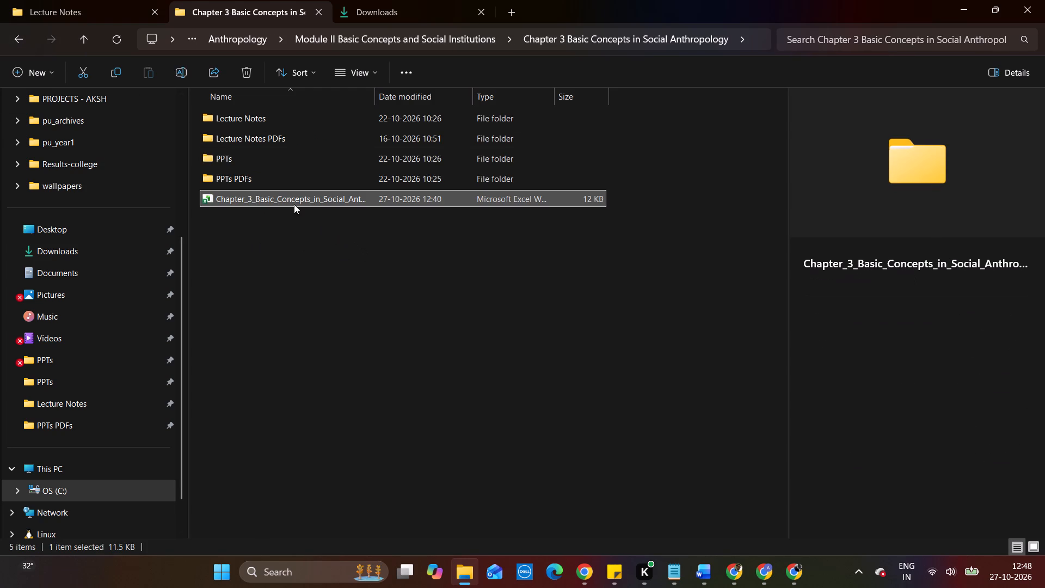
# Open the Chapter 3 Basic Concepts in Social Anthropology assessment workbook and enable editing.
pyautogui.doubleClick(293, 199)
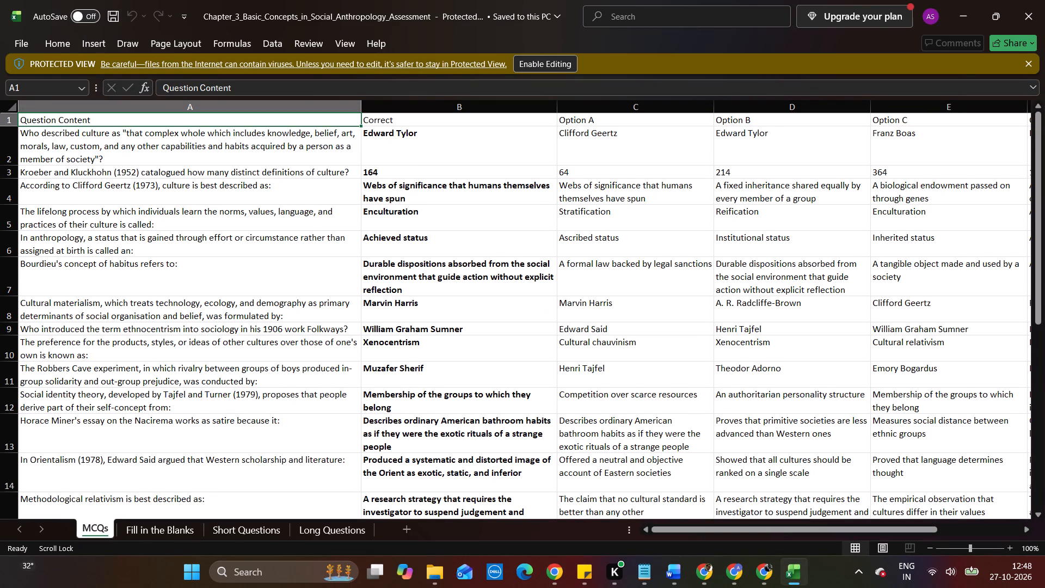
pyautogui.click(565, 62)
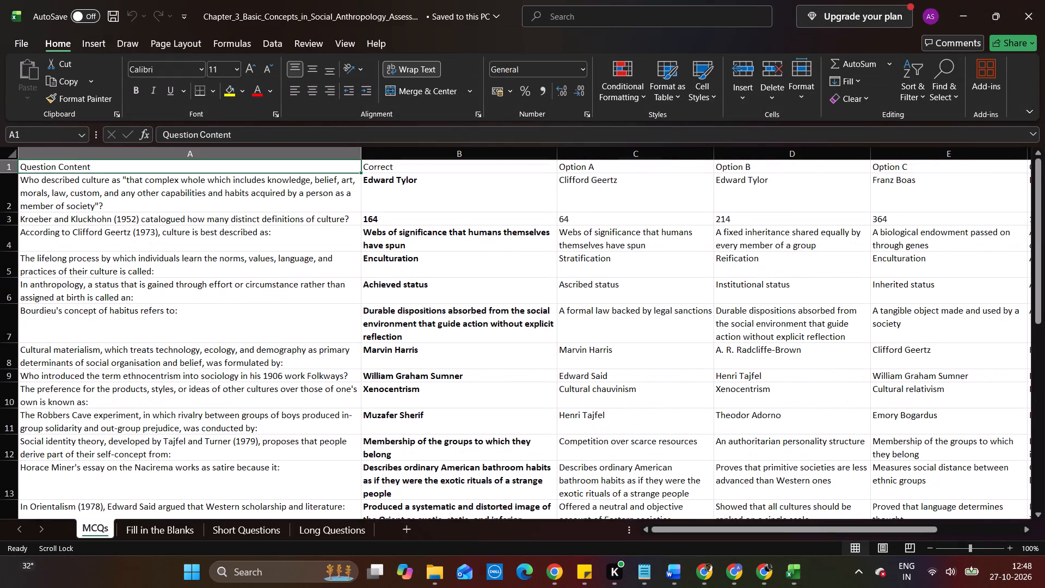
# Look through the MCQs sheet's questions and option columns in the Chapter 3 workbook.
pyautogui.scroll(-4, 490, 261)
pyautogui.hscroll(-2, 490, 261)
pyautogui.hscroll(1, 490, 261)
pyautogui.hscroll(-4, 490, 261)
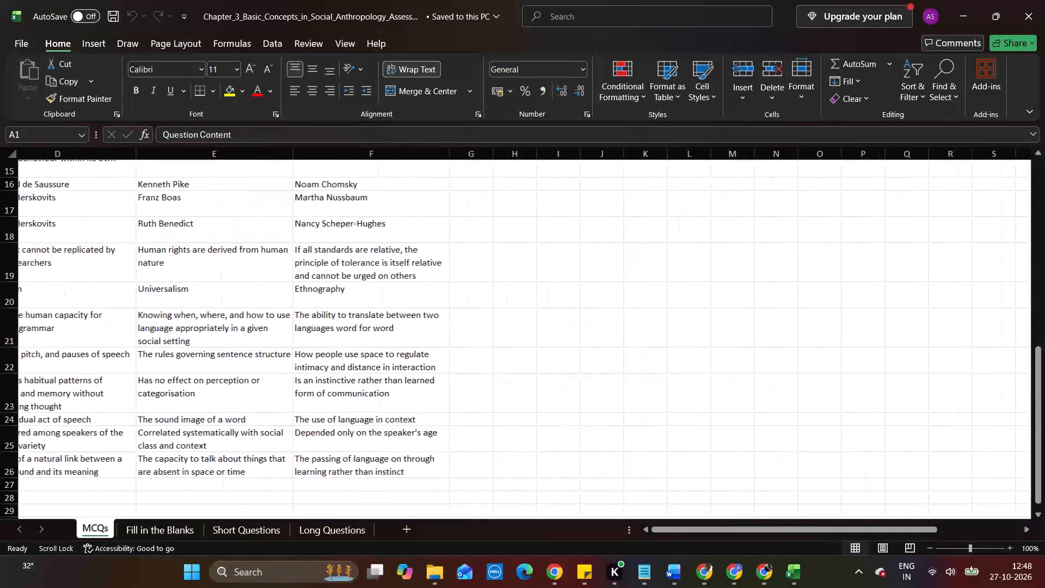
# Look over the MCQs sheet's correct answers and option columns again from the first row.
pyautogui.hscroll(2, 490, 261)
pyautogui.scroll(3, 490, 261)
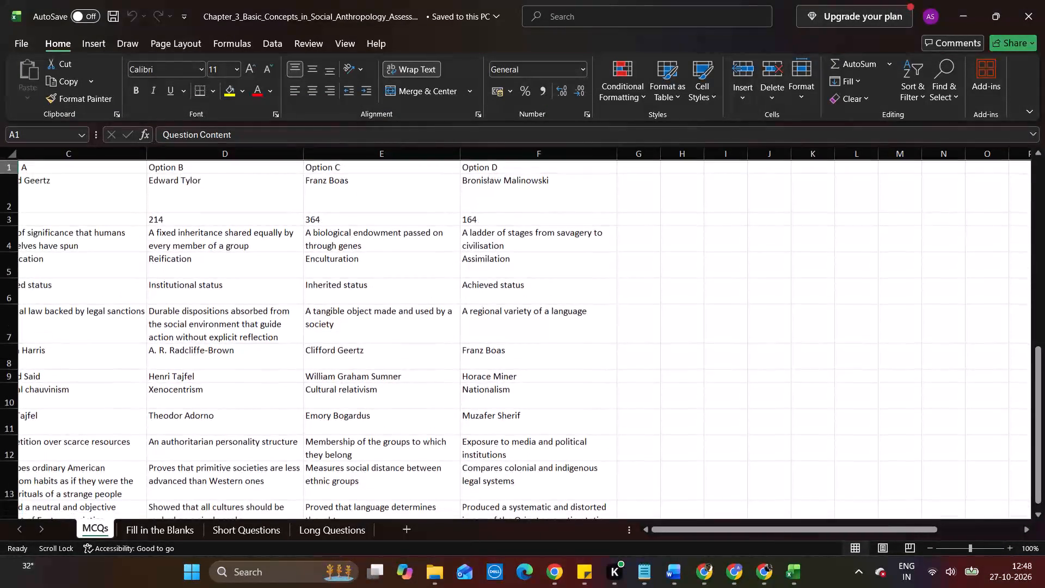
pyautogui.hscroll(3, 490, 261)
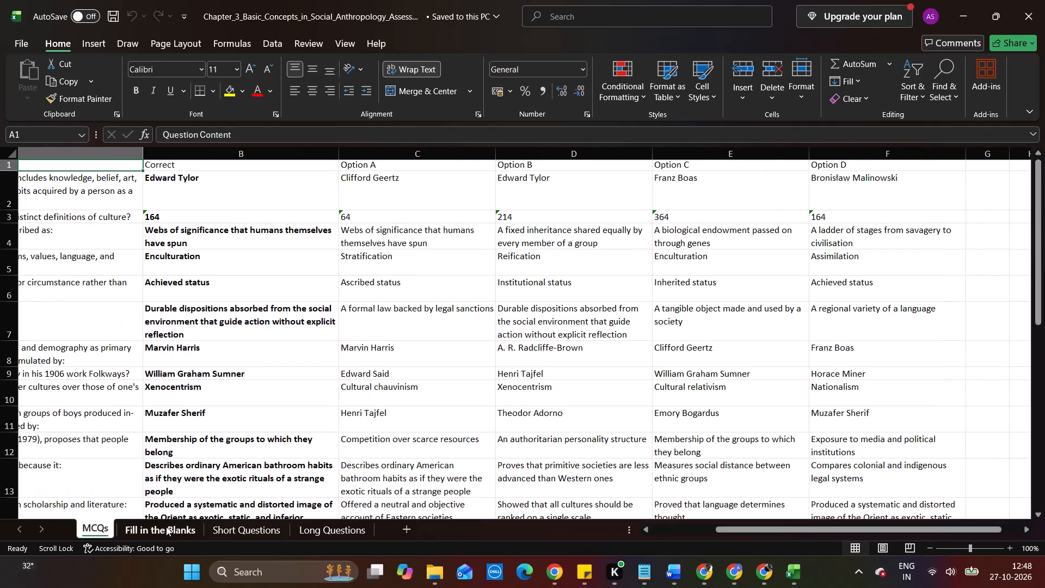
# On the Fill in the Blanks sheet, clear the Option A heading and its five entries in cells C1 to C6.
pyautogui.click(166, 526)
pyautogui.click(619, 171)
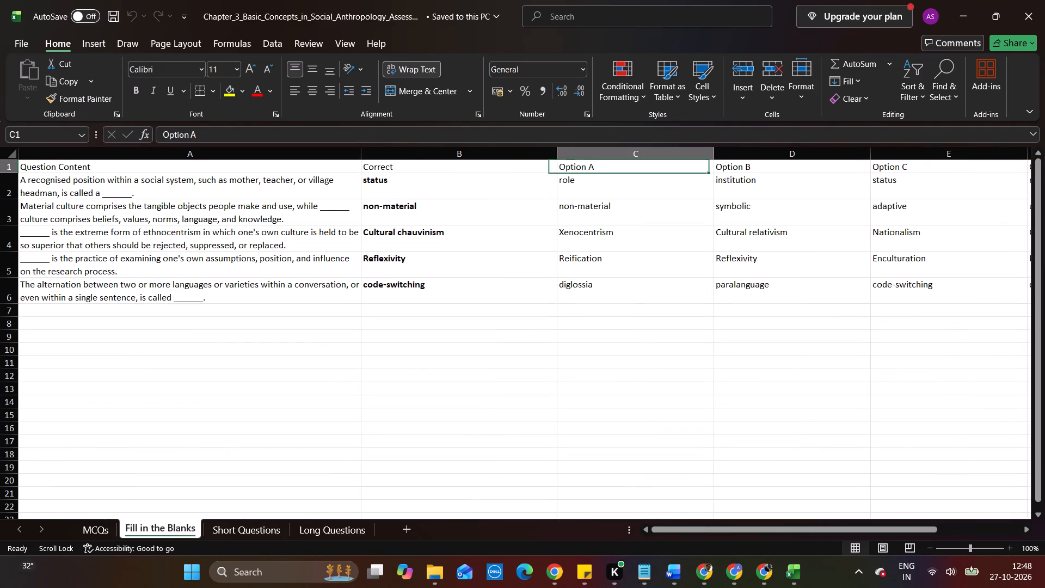
pyautogui.press('BackSpace')
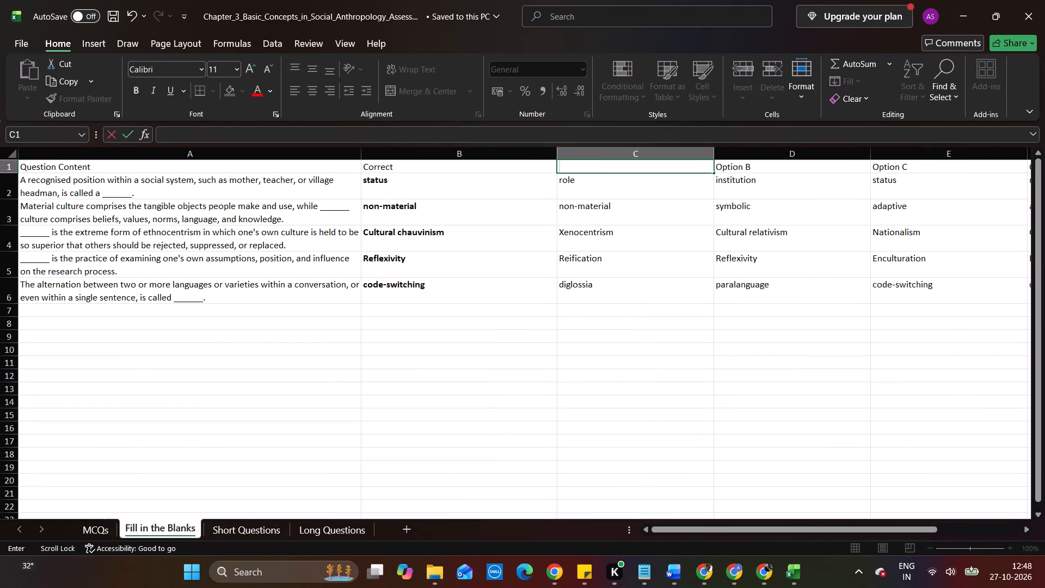
pyautogui.click(604, 197)
pyautogui.press('Down')
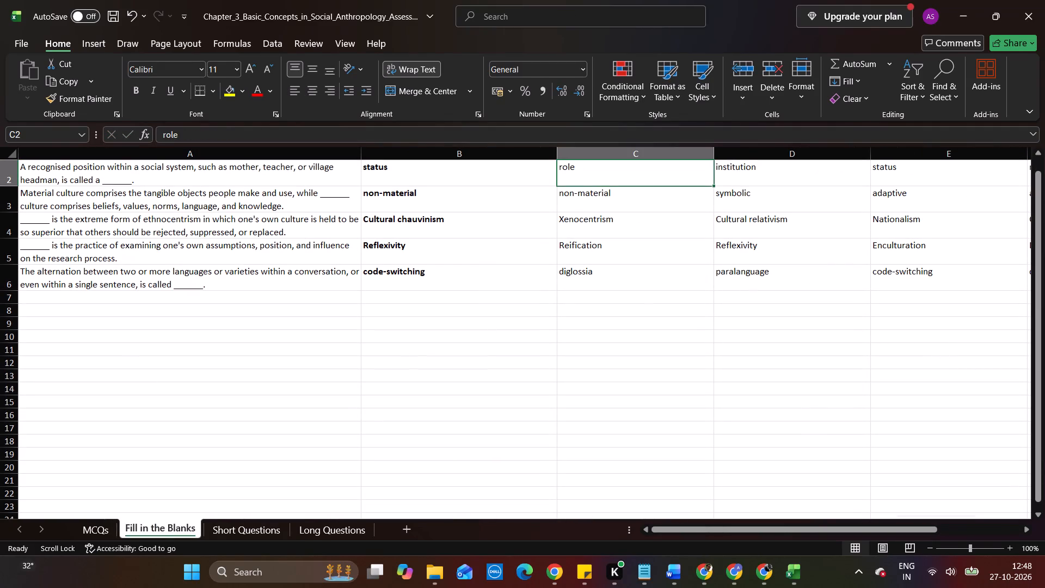
pyautogui.press('BackSpace')
pyautogui.press('Down')
pyautogui.press('Up')
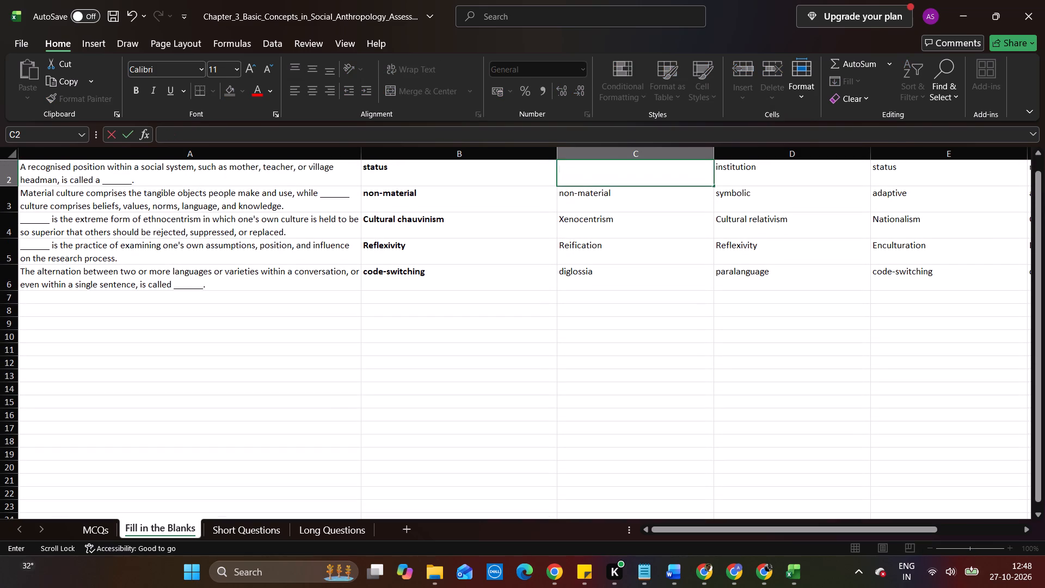
pyautogui.click(604, 197)
pyautogui.press('BackSpace')
pyautogui.click(601, 229)
pyautogui.press('BackSpace')
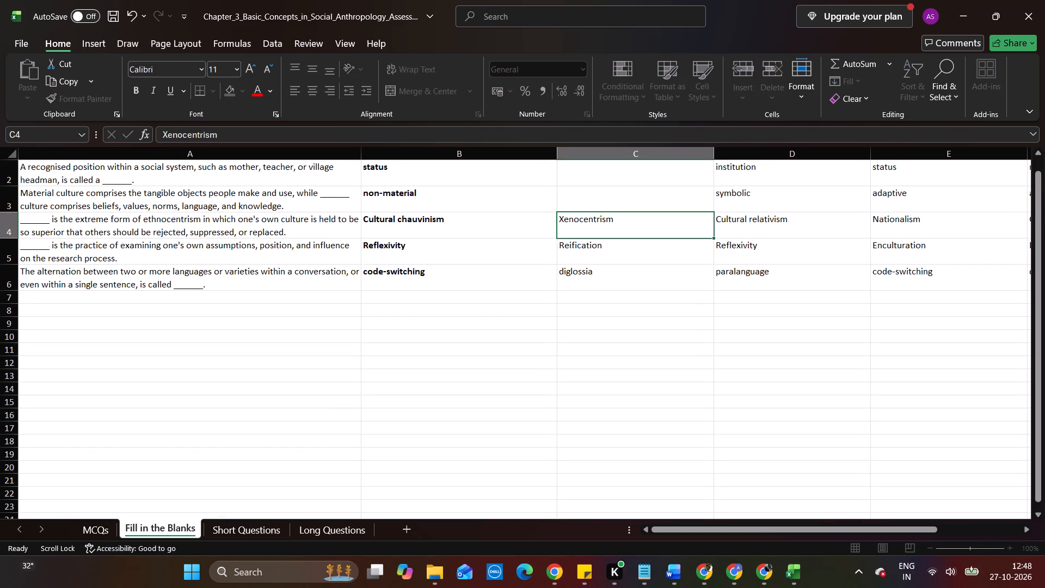
pyautogui.click(601, 229)
pyautogui.press('BackSpace')
pyautogui.press('BackSpace')
pyautogui.click(596, 248)
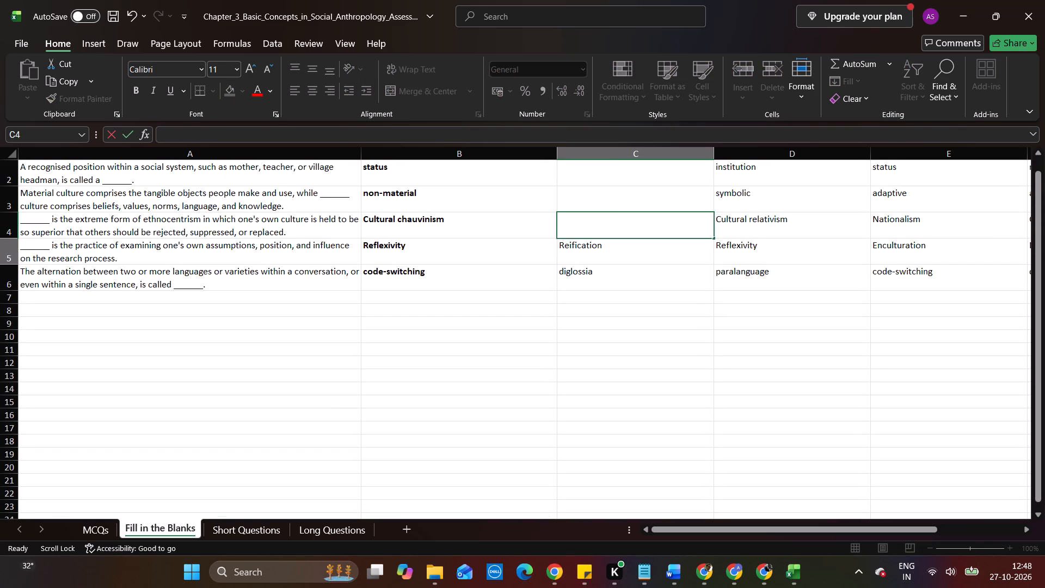
pyautogui.press('BackSpace')
pyautogui.press('BackSpace')
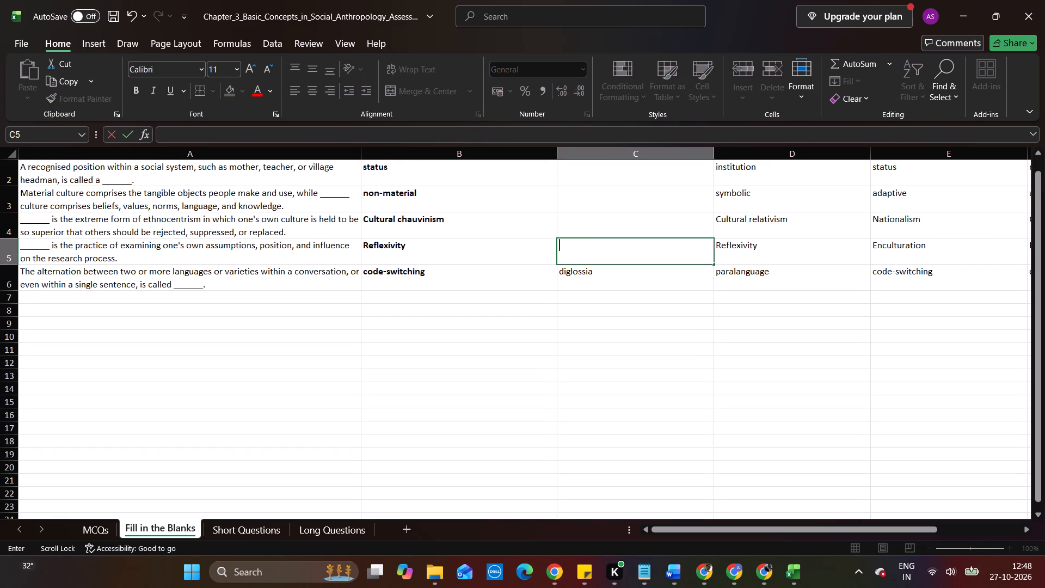
pyautogui.click(586, 274)
pyautogui.press('BackSpace')
# Clear the Option B and Option C entries of the code-switching question and the Option C entry of the Reflexivity question.
pyautogui.click(729, 279)
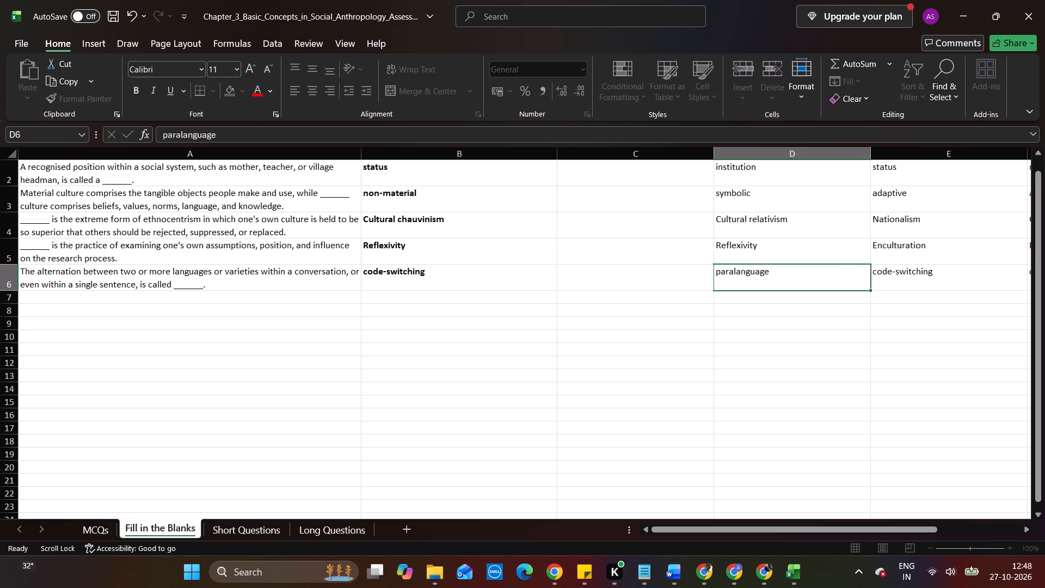
pyautogui.press('BackSpace')
pyautogui.press('BackSpace')
pyautogui.click(892, 281)
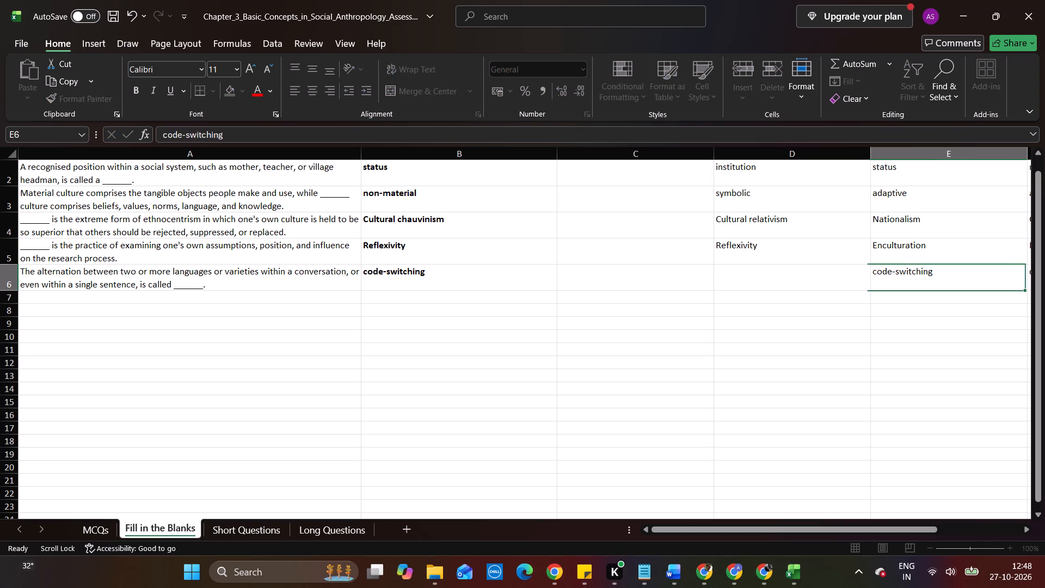
pyautogui.press('BackSpace')
pyautogui.click(890, 258)
pyautogui.press('BackSpace')
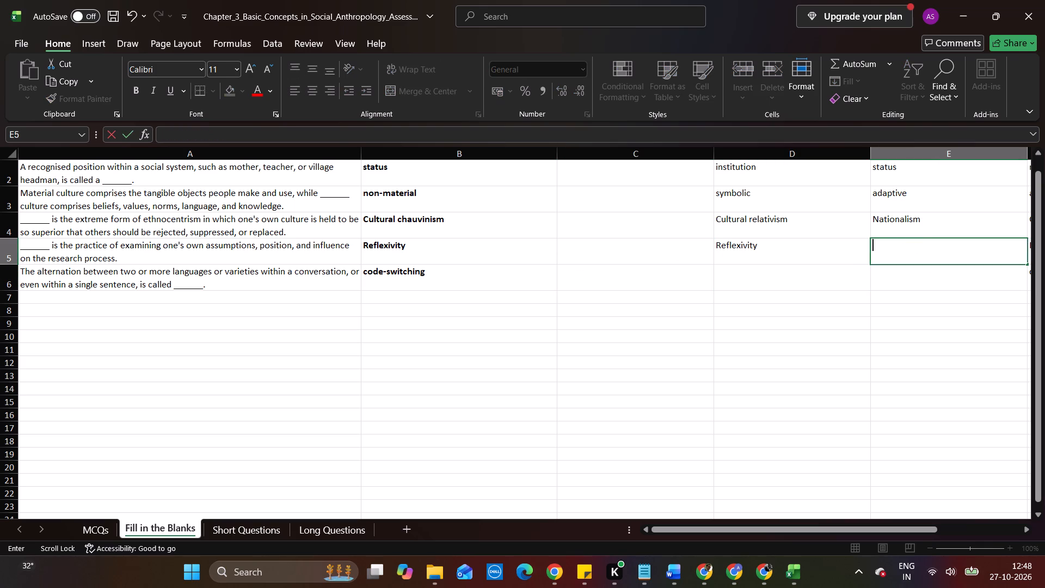
# Clear the remaining Option B entries and the Option B heading, from cell D5 up to D1.
pyautogui.click(806, 250)
pyautogui.press('BackSpace')
pyautogui.press('BackSpace')
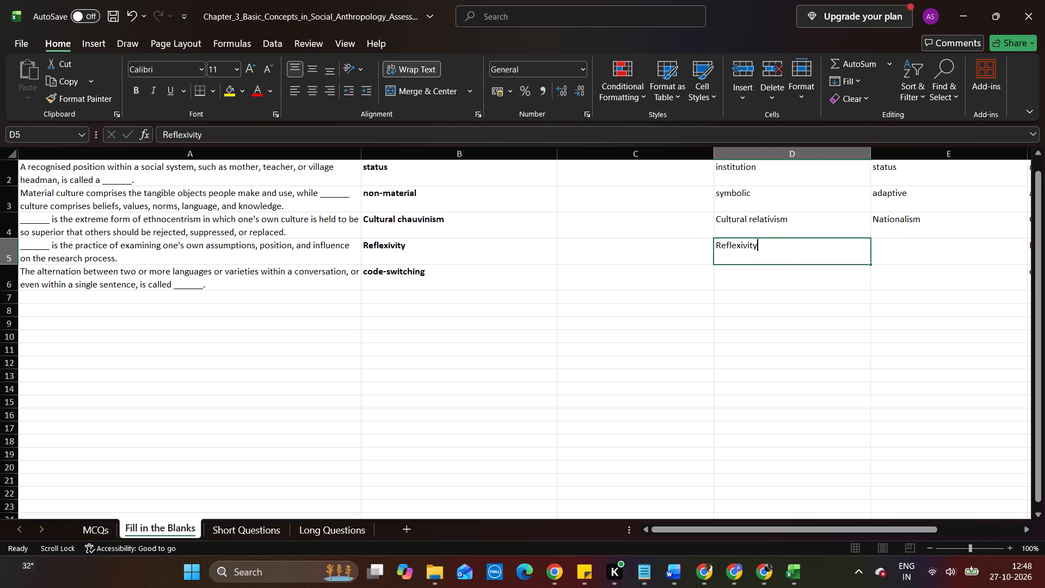
pyautogui.click(786, 226)
pyautogui.press('BackSpace')
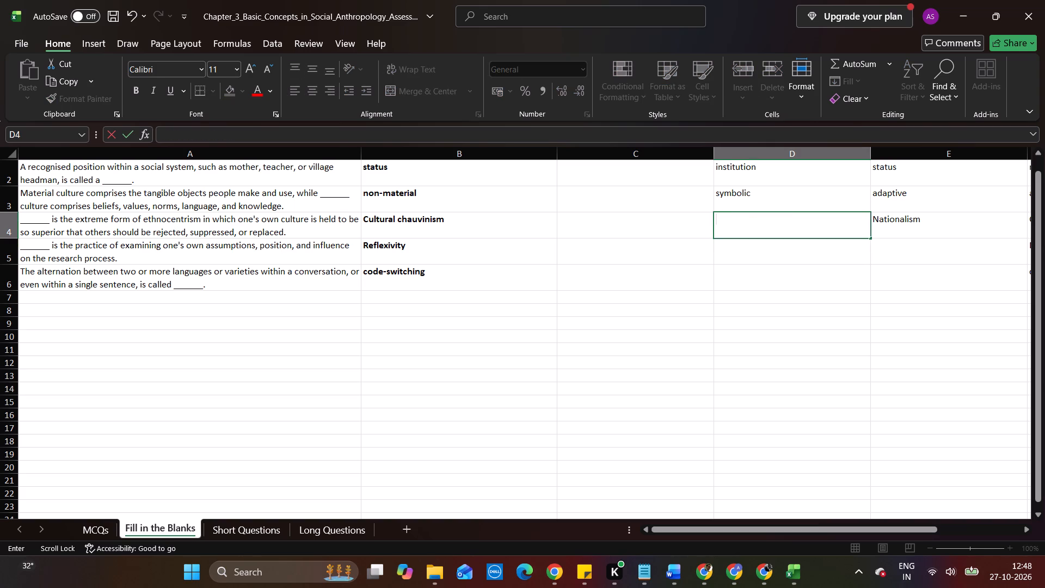
pyautogui.click(770, 201)
pyautogui.press('BackSpace')
pyautogui.scroll(2, 770, 201)
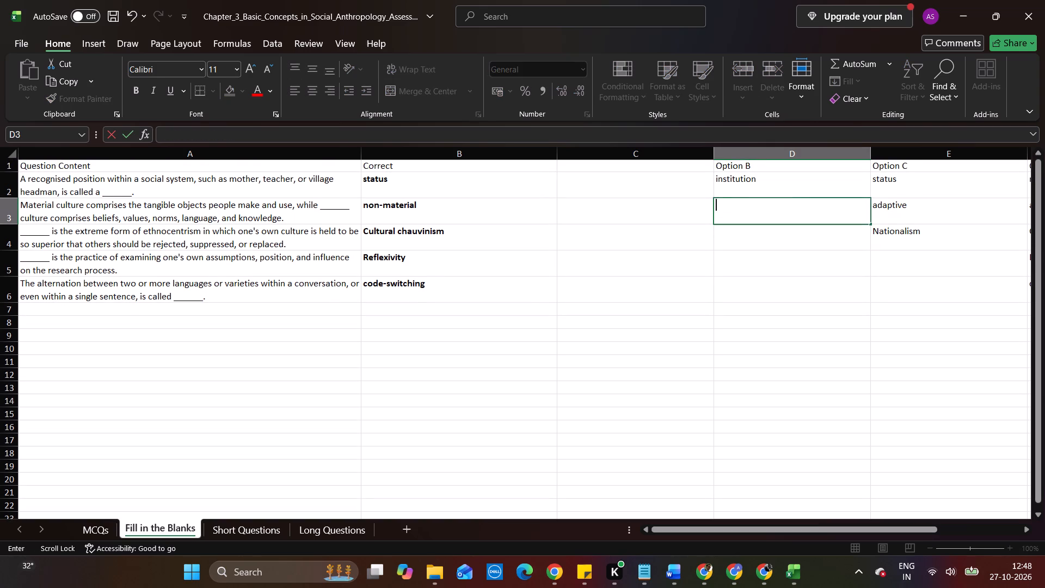
pyautogui.click(761, 188)
pyautogui.press('BackSpace')
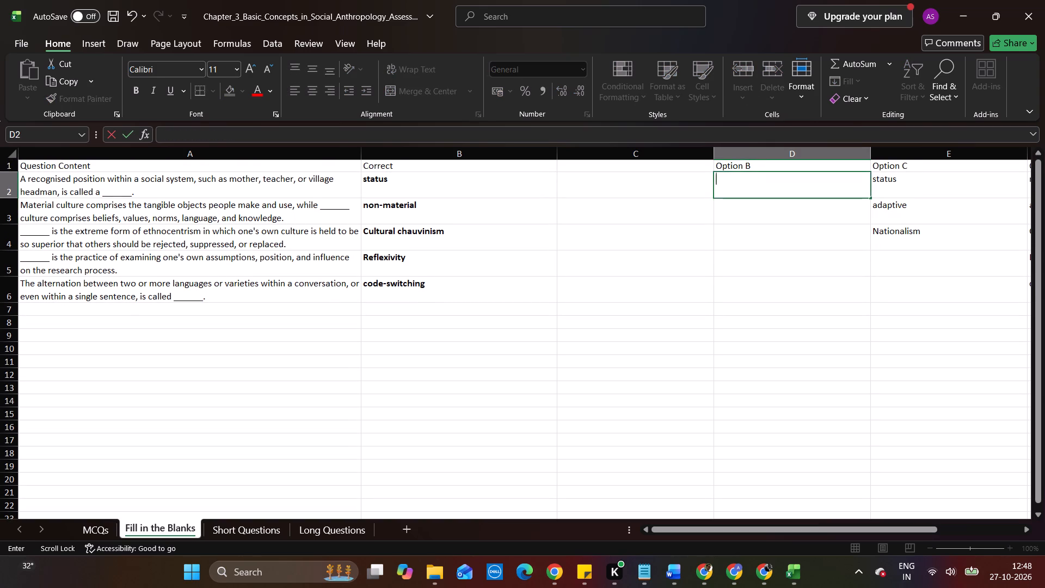
pyautogui.click(749, 164)
pyautogui.press('BackSpace')
# Clear the Option C heading and its remaining entries in cells E1 to E4.
pyautogui.click(903, 170)
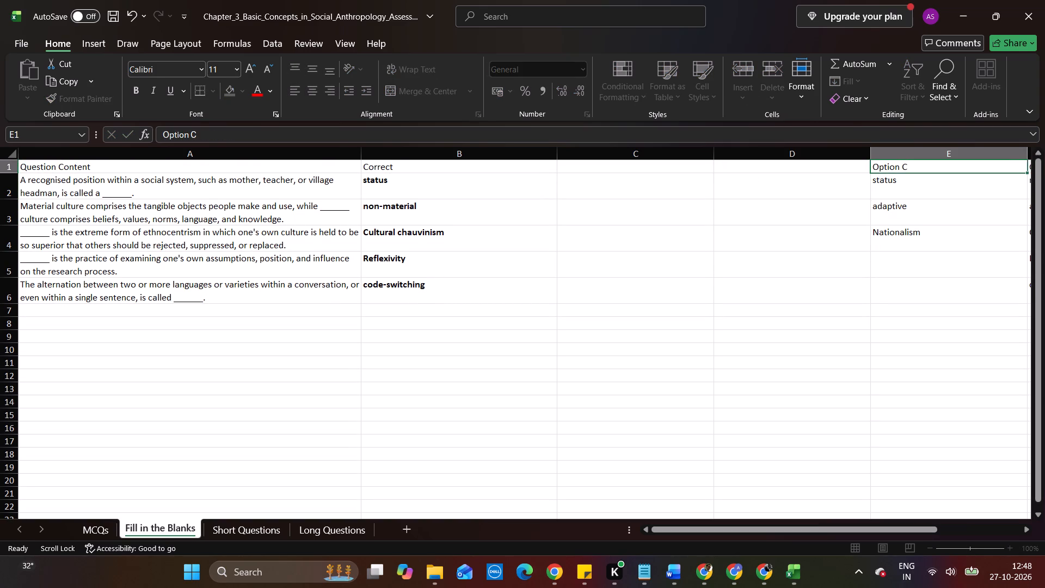
pyautogui.press('BackSpace')
pyautogui.click(903, 191)
pyautogui.press('BackSpace')
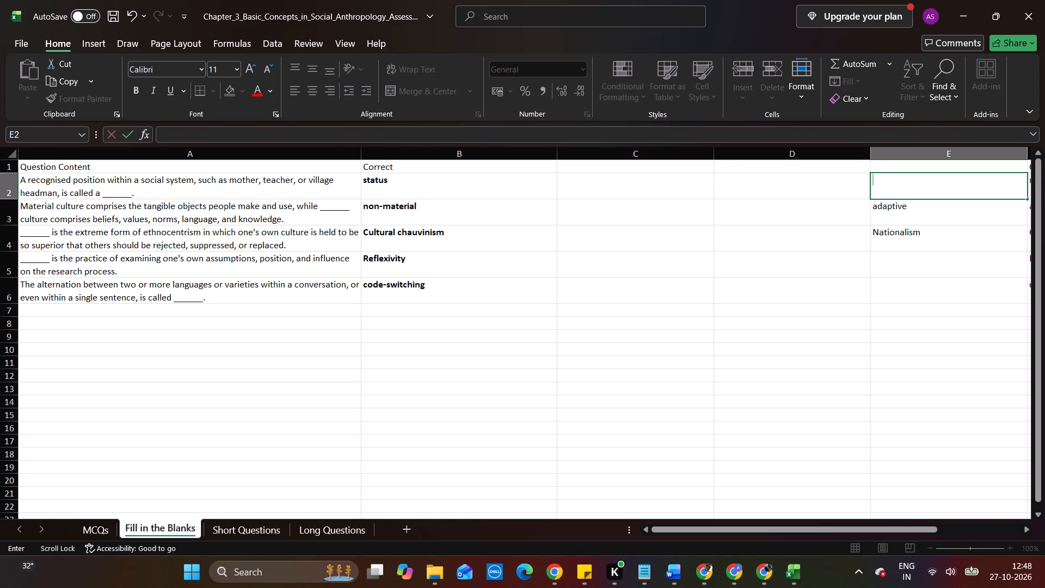
pyautogui.click(902, 206)
pyautogui.press('BackSpace')
pyautogui.click(905, 253)
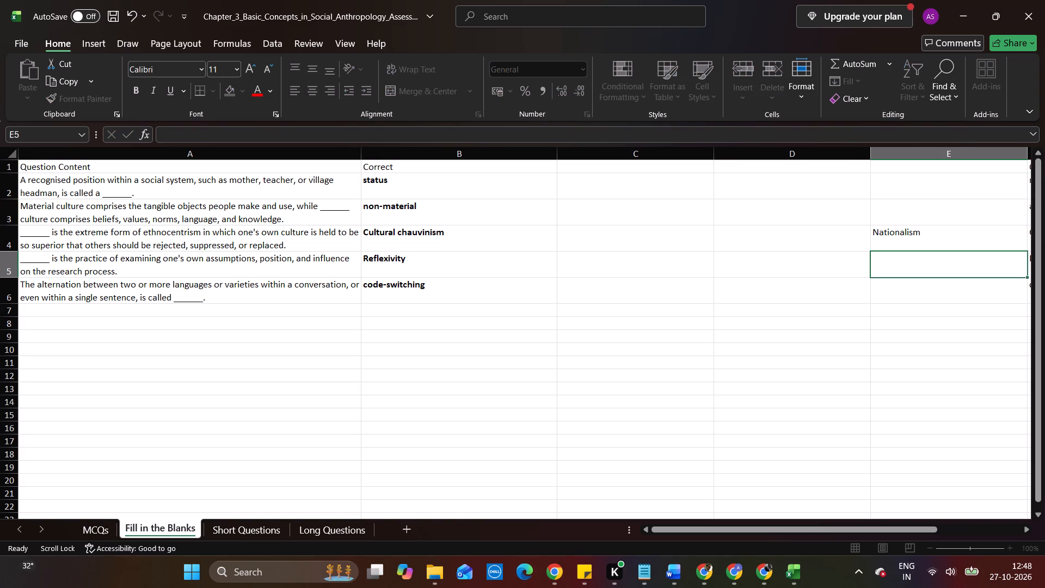
pyautogui.press('BackSpace')
pyautogui.click(902, 244)
pyautogui.press('BackSpace')
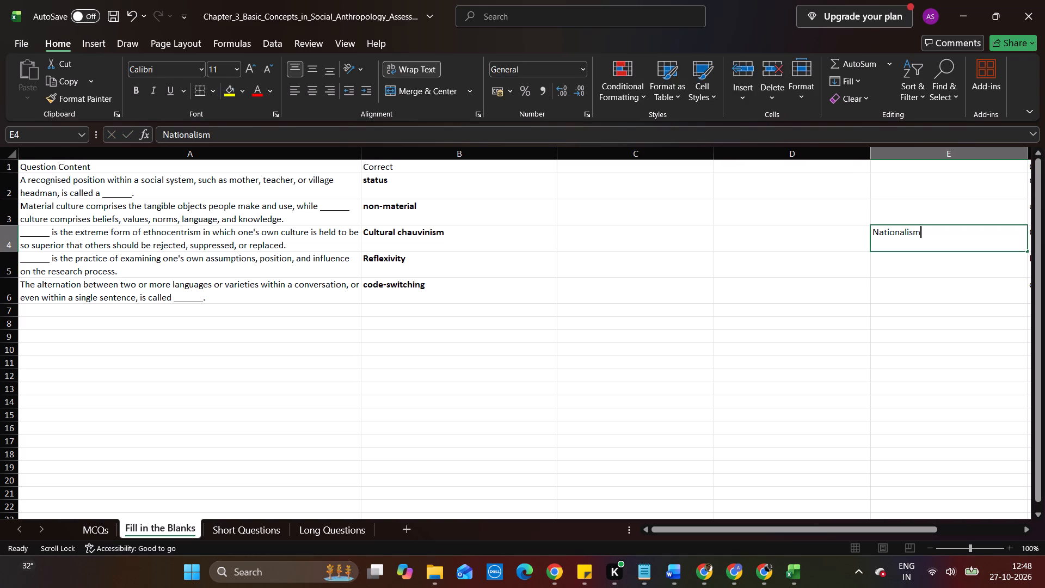
# Clear the Option D heading and its five entries in cells F1 to F6.
pyautogui.hscroll(-5, 902, 244)
pyautogui.hscroll(-1, 885, 305)
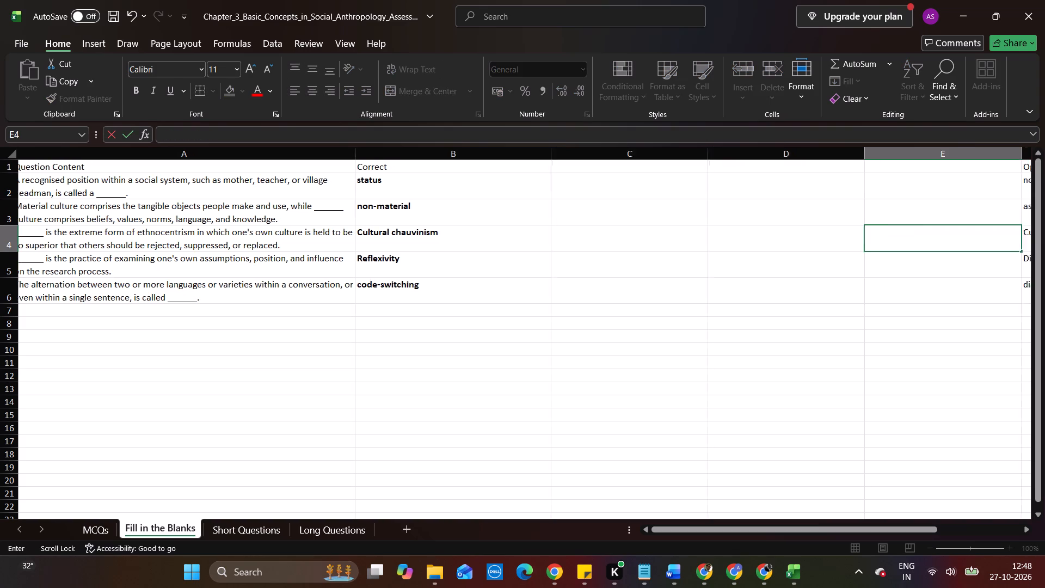
pyautogui.hscroll(-4, 885, 305)
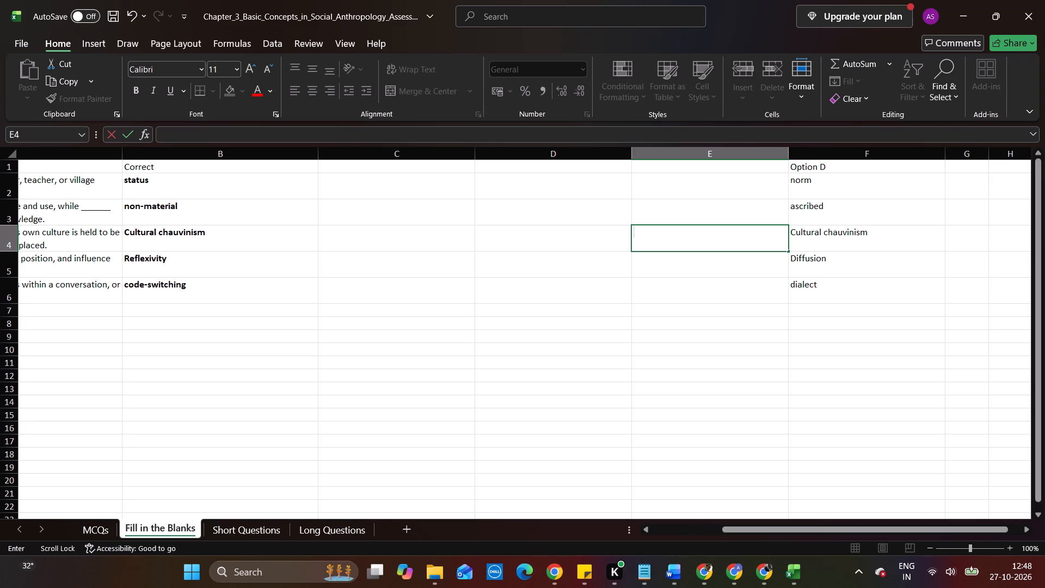
pyautogui.click(858, 168)
pyautogui.press('BackSpace')
pyautogui.click(857, 185)
pyautogui.press('BackSpace')
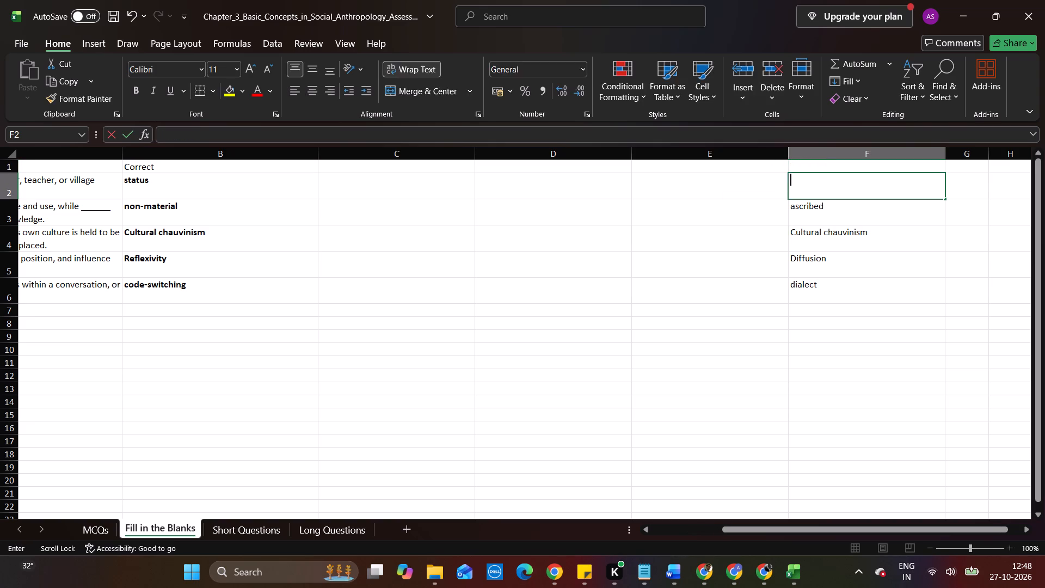
pyautogui.click(846, 221)
pyautogui.press('BackSpace')
pyautogui.click(825, 216)
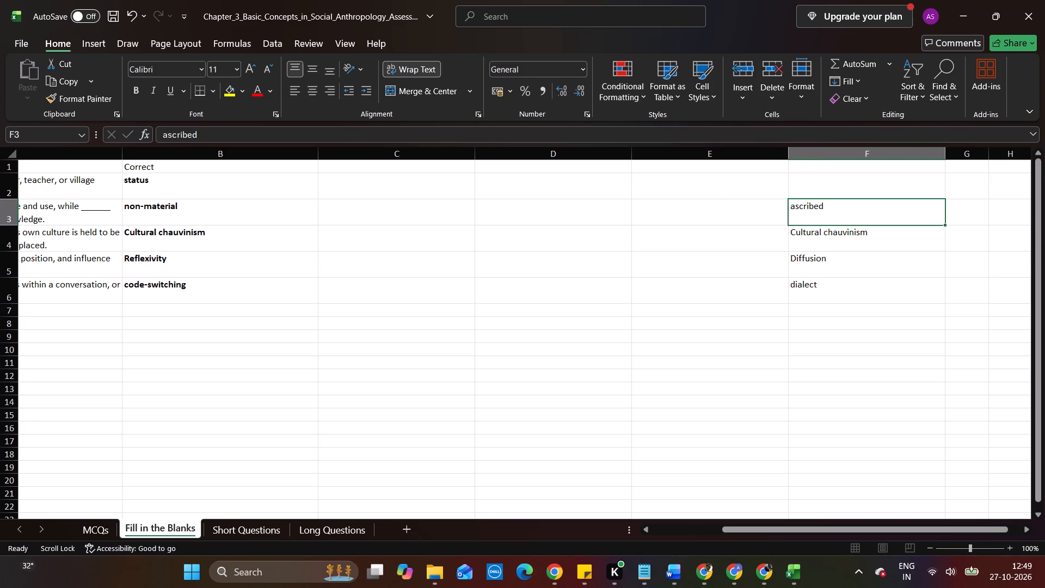
pyautogui.press('BackSpace')
pyautogui.click(821, 240)
pyautogui.press('BackSpace')
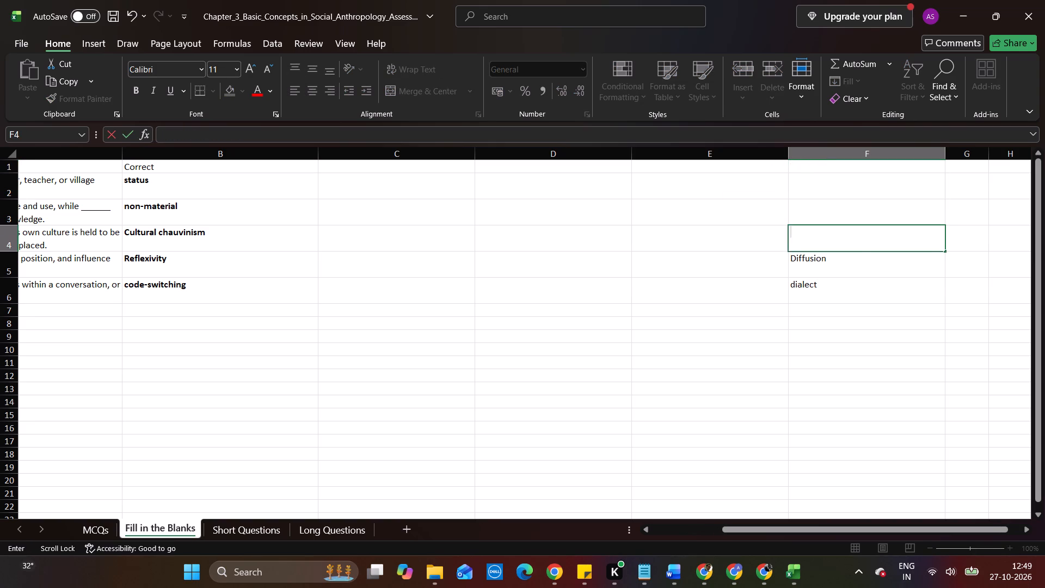
pyautogui.click(815, 269)
pyautogui.press('BackSpace')
pyautogui.click(808, 299)
pyautogui.press('BackSpace')
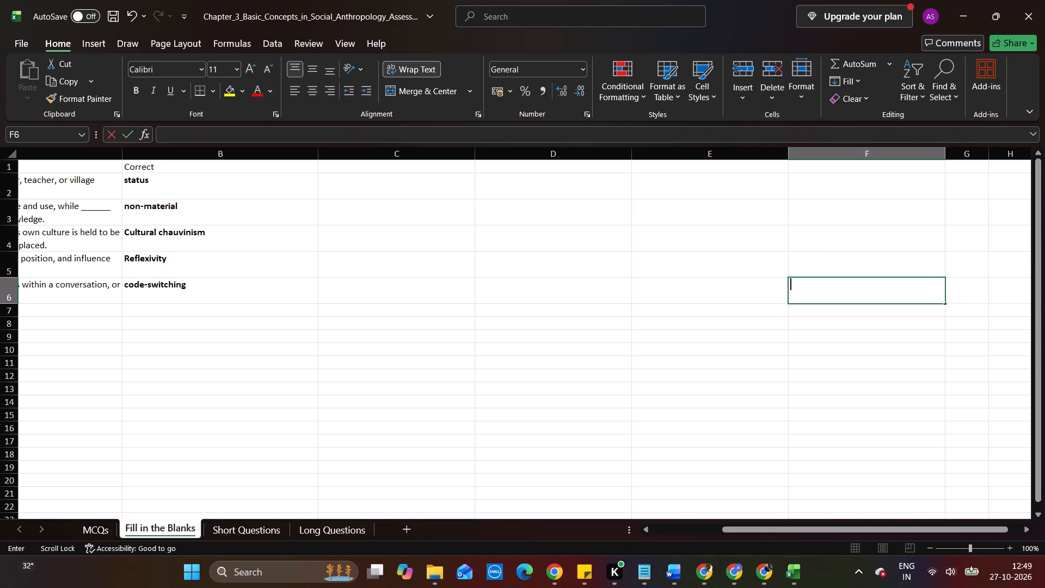
# Check the Short Questions and Long Questions sheets, return to the MCQs sheet, and save the Chapter 3 workbook.
pyautogui.hscroll(2, 570, 367)
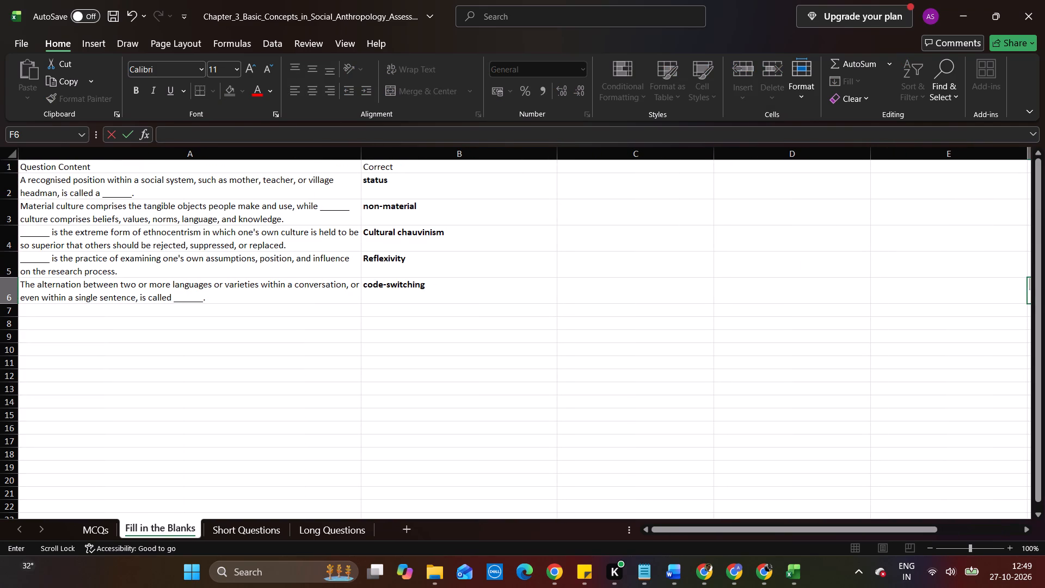
pyautogui.click(251, 532)
pyautogui.click(331, 532)
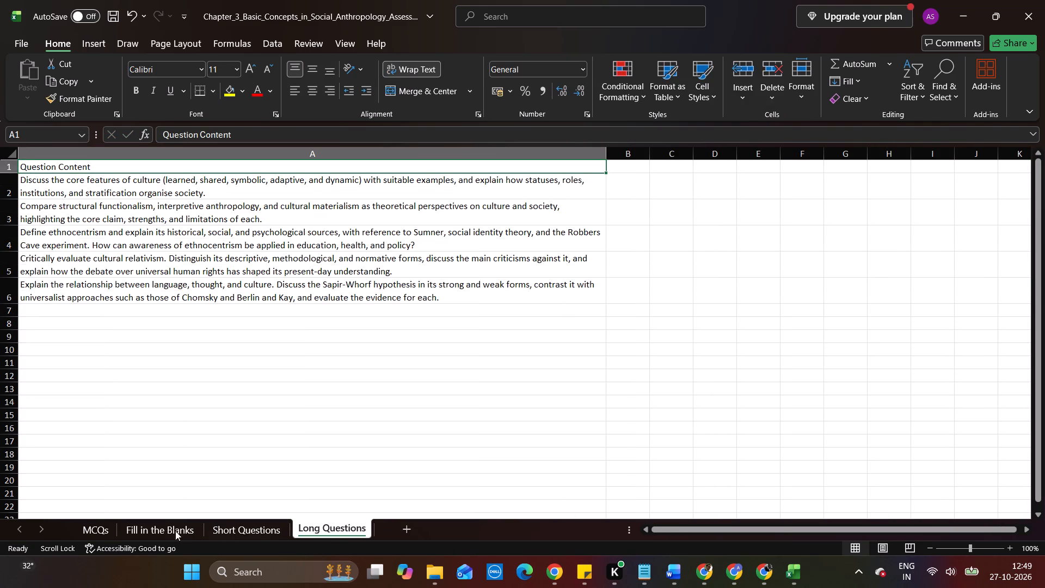
pyautogui.click(106, 528)
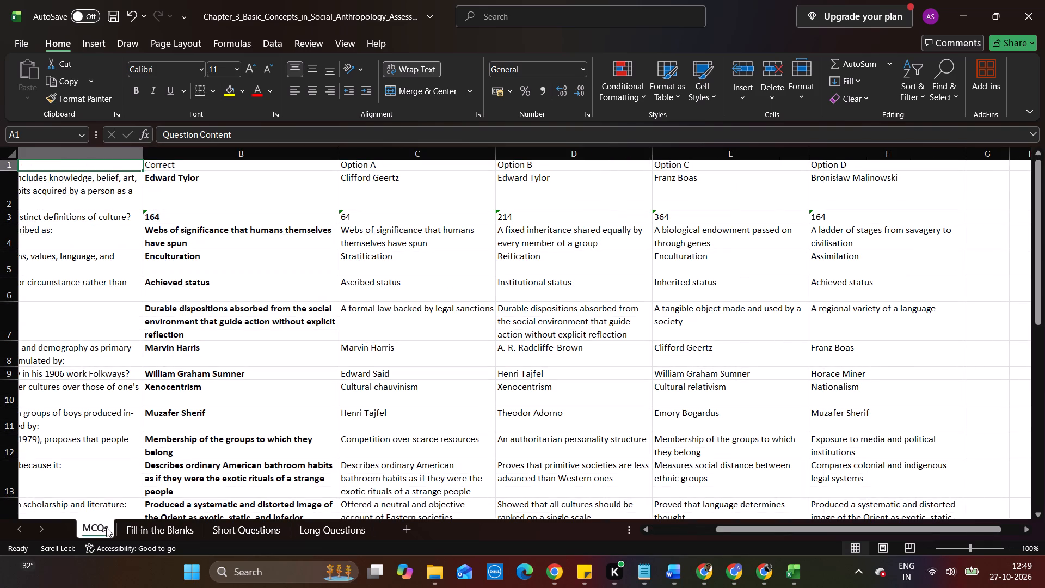
pyautogui.hotkey('ctrl', 's')
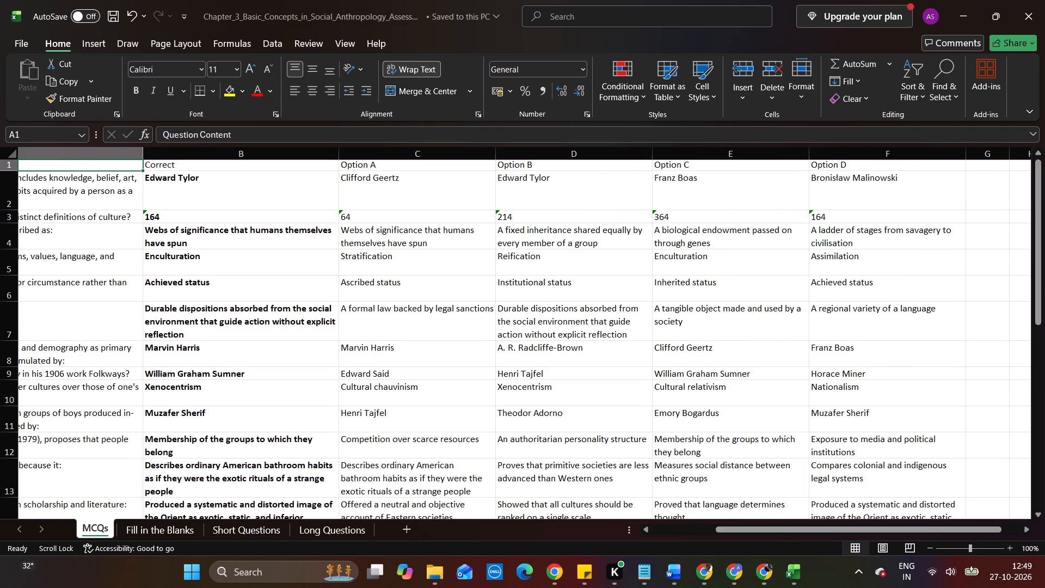
# Review the MCQs sheet down to its last question and back, and save and close the Chapter 3 workbook.
pyautogui.scroll(-4, 216, 447)
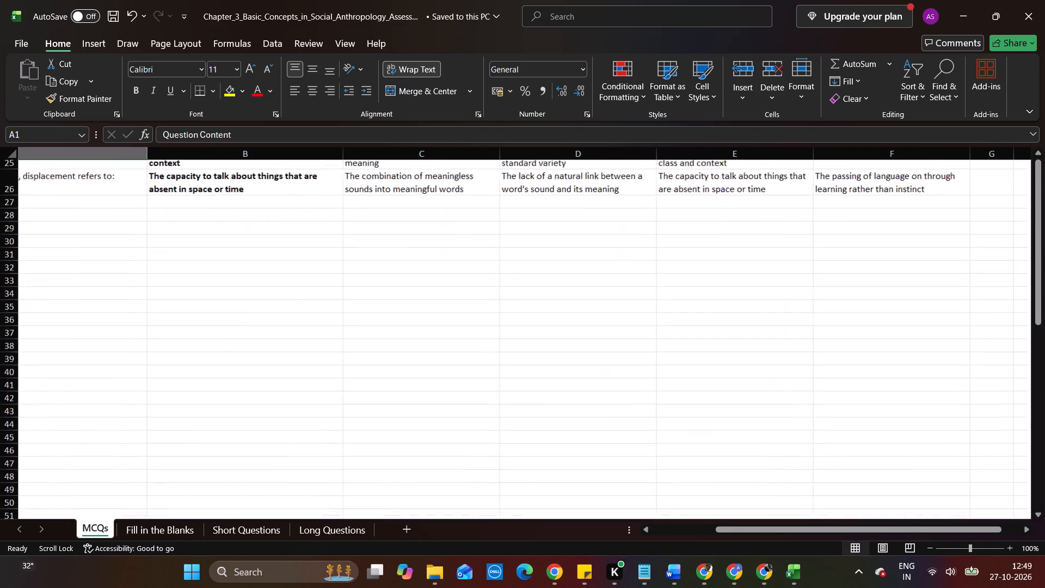
pyautogui.scroll(3, 216, 447)
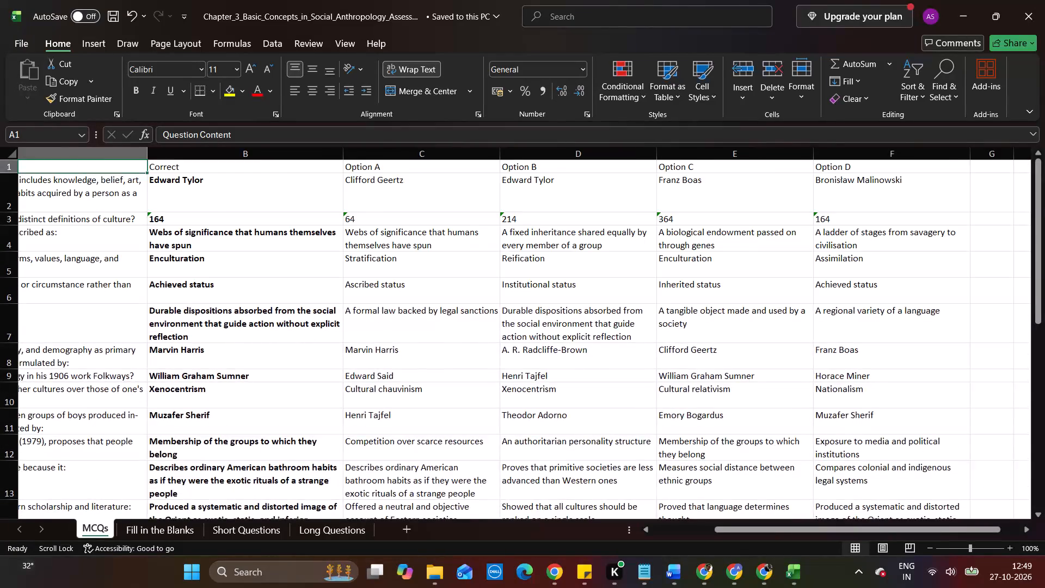
pyautogui.hscroll(3, 216, 447)
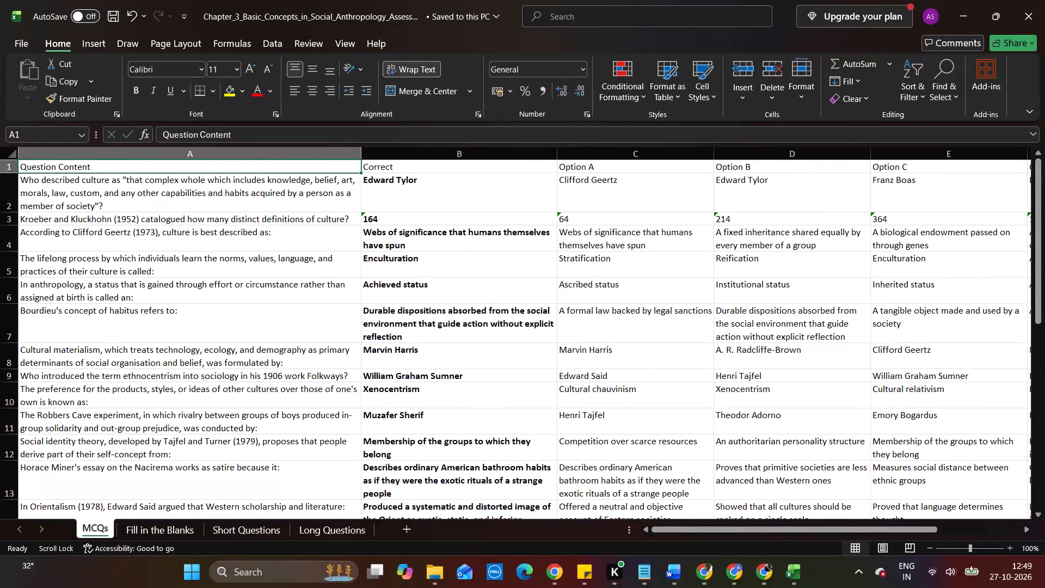
pyautogui.hotkey('ctrl', 's')
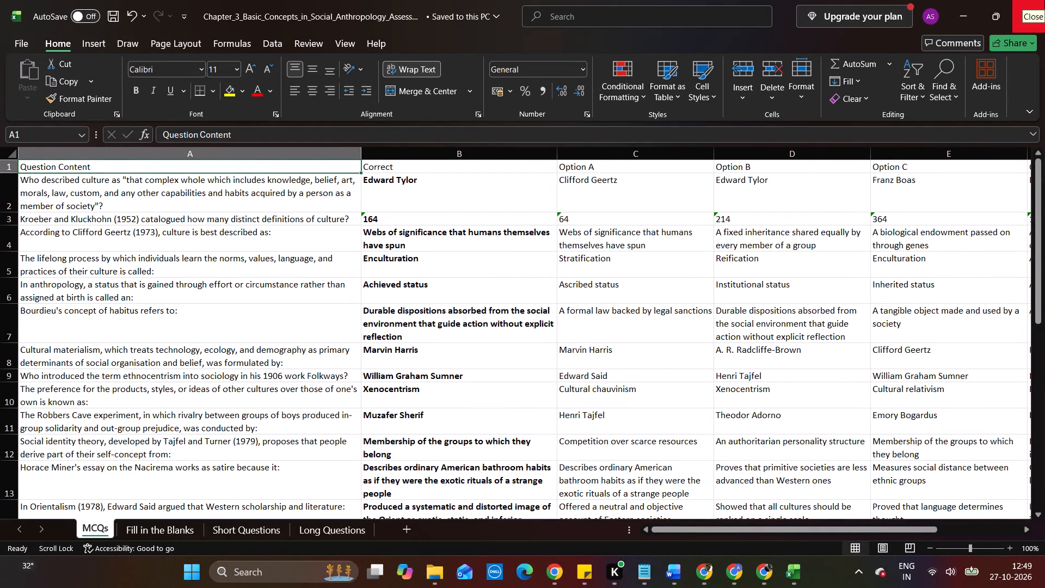
pyautogui.click(1044, 0)
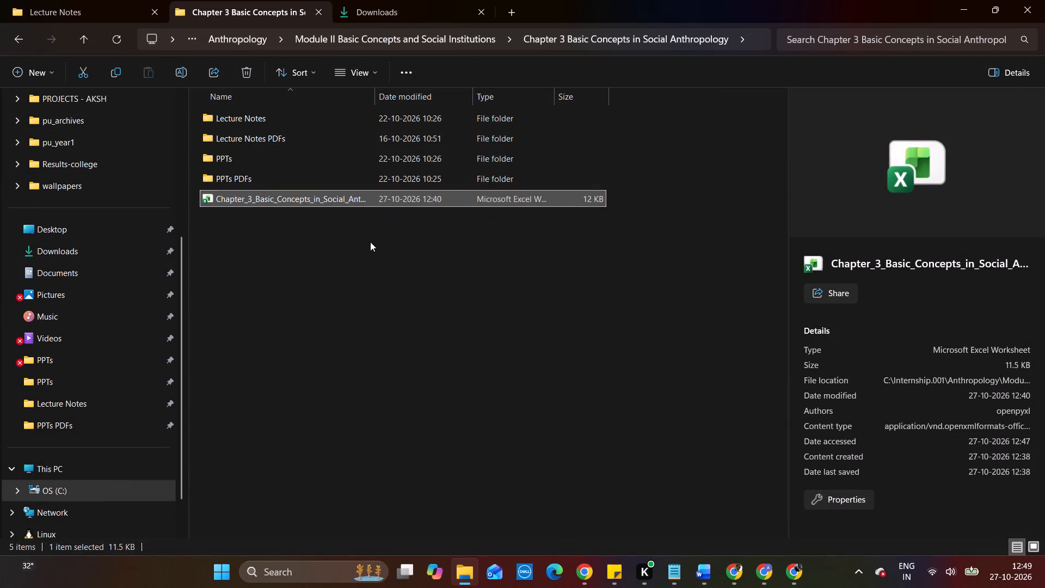
# Reopen the Chapter 3 workbook, check its MCQs and Fill in the Blanks sheets, and close it.
pyautogui.doubleClick(316, 198)
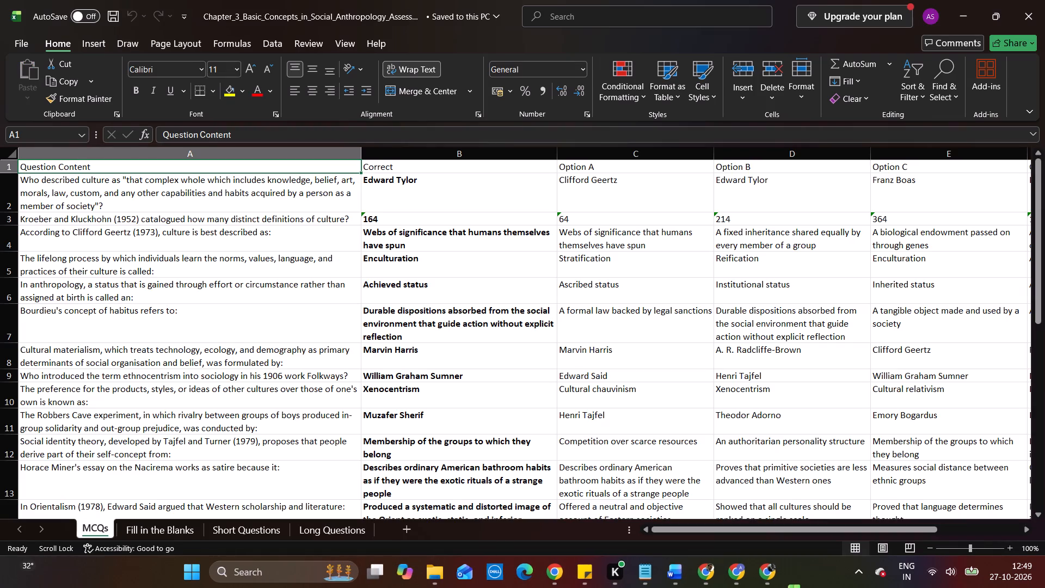
pyautogui.scroll(-2, 420, 293)
pyautogui.click(154, 532)
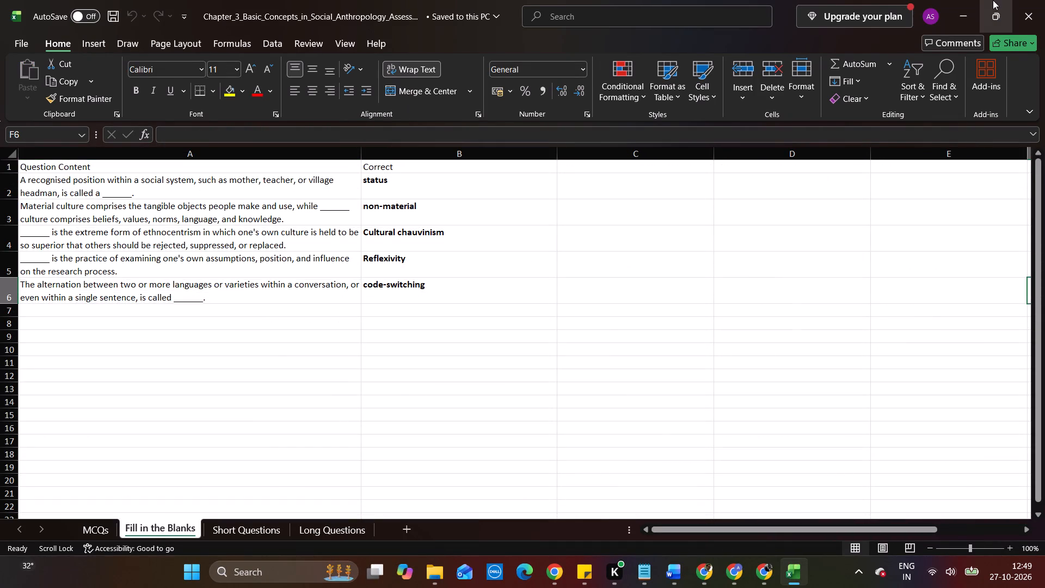
pyautogui.click(1042, 0)
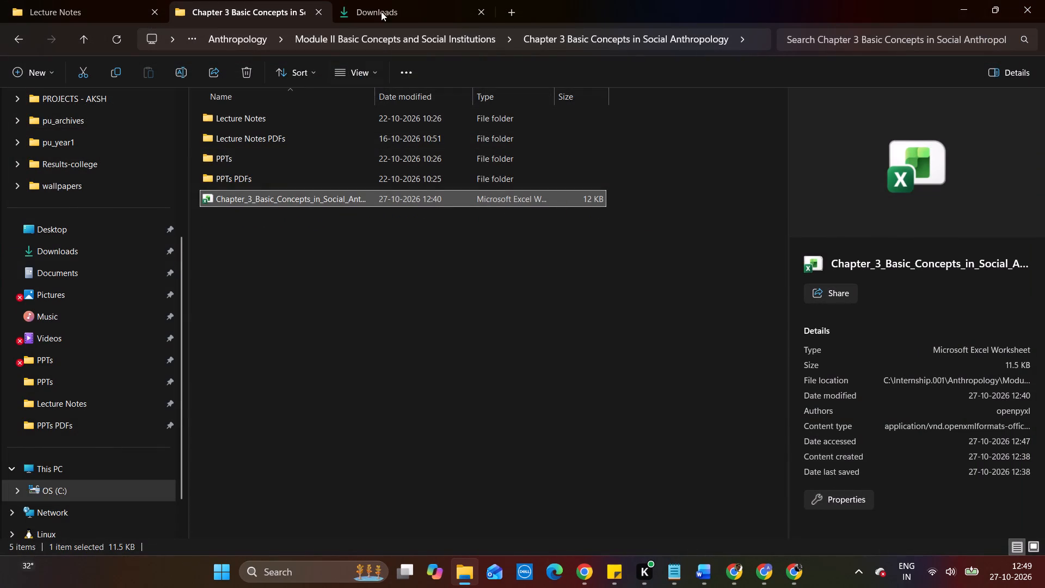
# Move the Chapter 7 Applied Anthropology assessment workbook from Downloads into the Chapter 7 Applied Anthropology folder of Module IV.
pyautogui.click(384, 2)
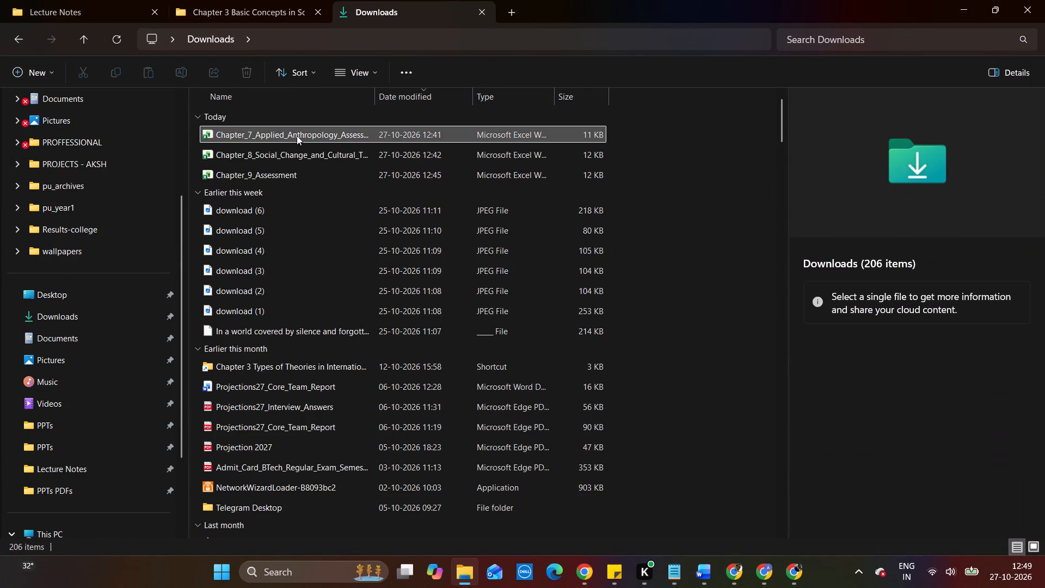
pyautogui.click(297, 136)
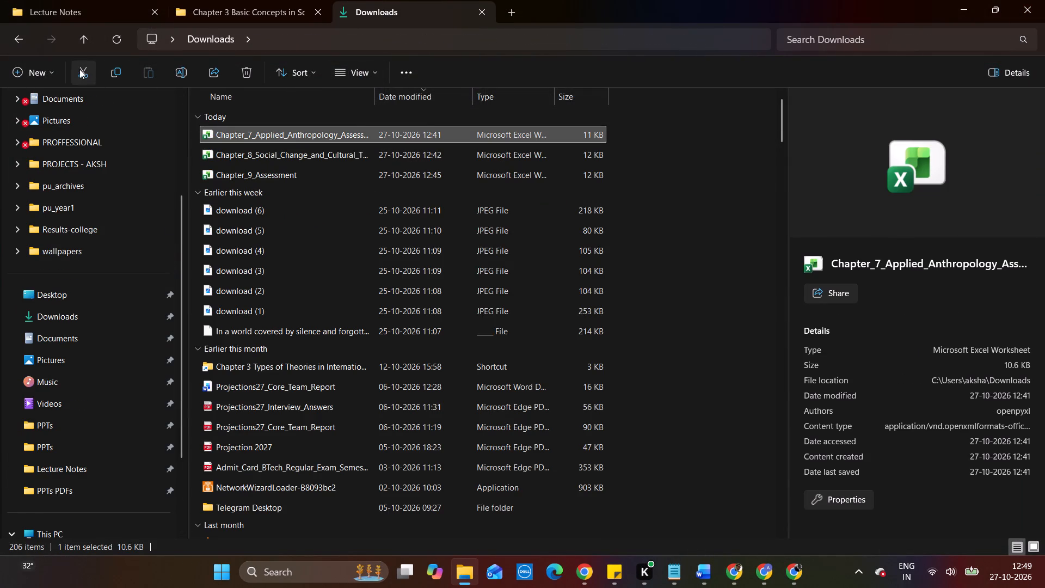
pyautogui.click(79, 69)
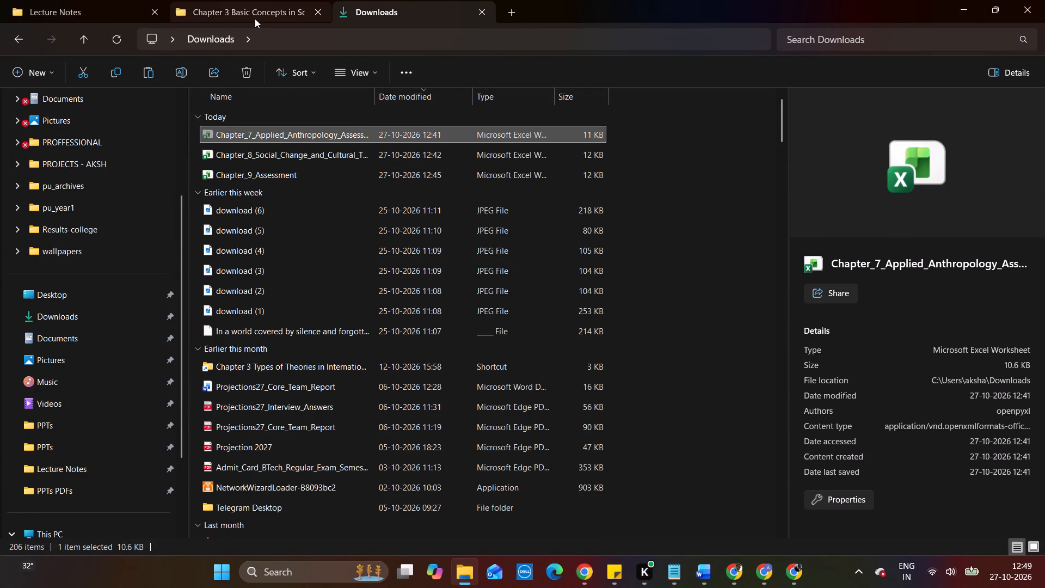
pyautogui.click(255, 16)
pyautogui.click(22, 43)
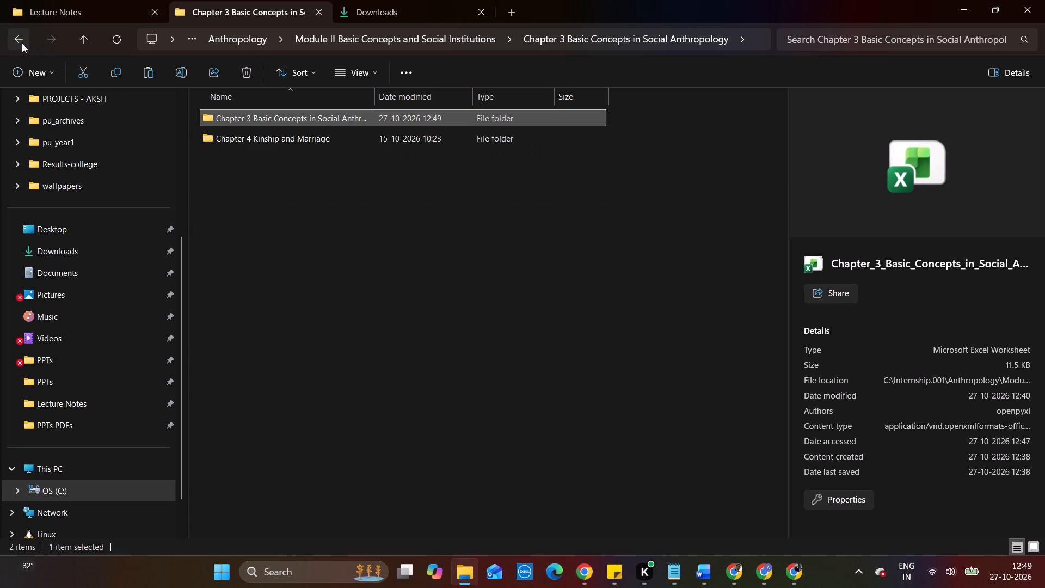
pyautogui.click(22, 43)
pyautogui.click(234, 178)
pyautogui.moveTo(234, 178); pyautogui.dragTo(249, 117)
pyautogui.doubleClick(249, 117)
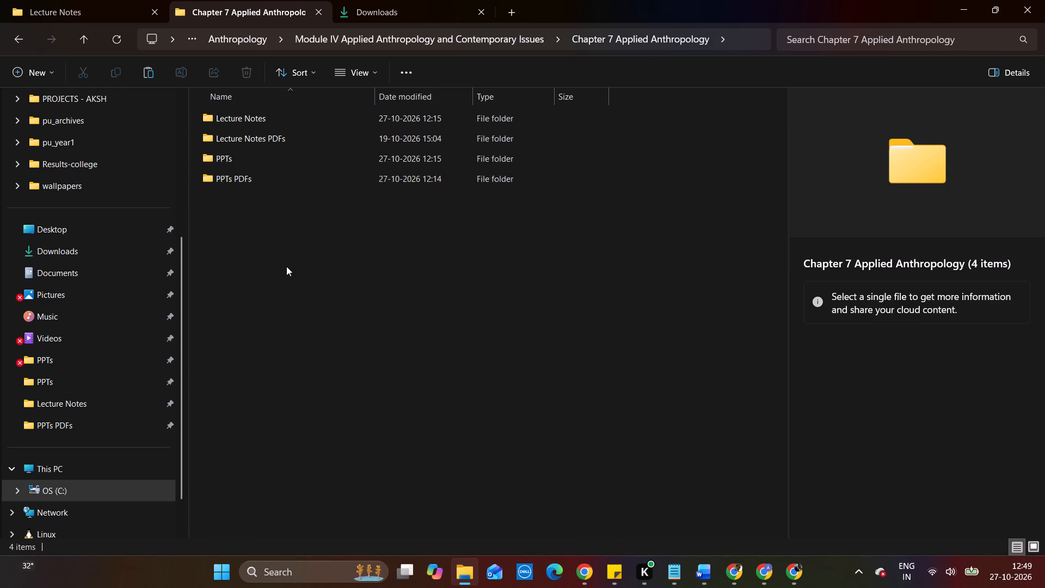
pyautogui.click(286, 266)
pyautogui.hotkey('ctrl', 'v')
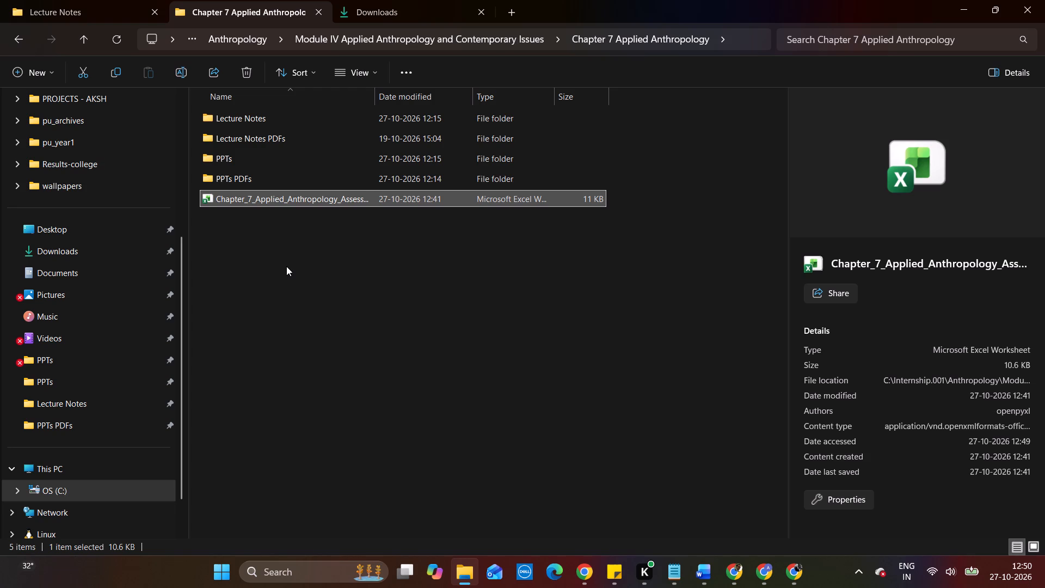
# Open the Chapter 7 workbook, enable editing, and look through the MCQs sheet down to its last question.
pyautogui.doubleClick(315, 197)
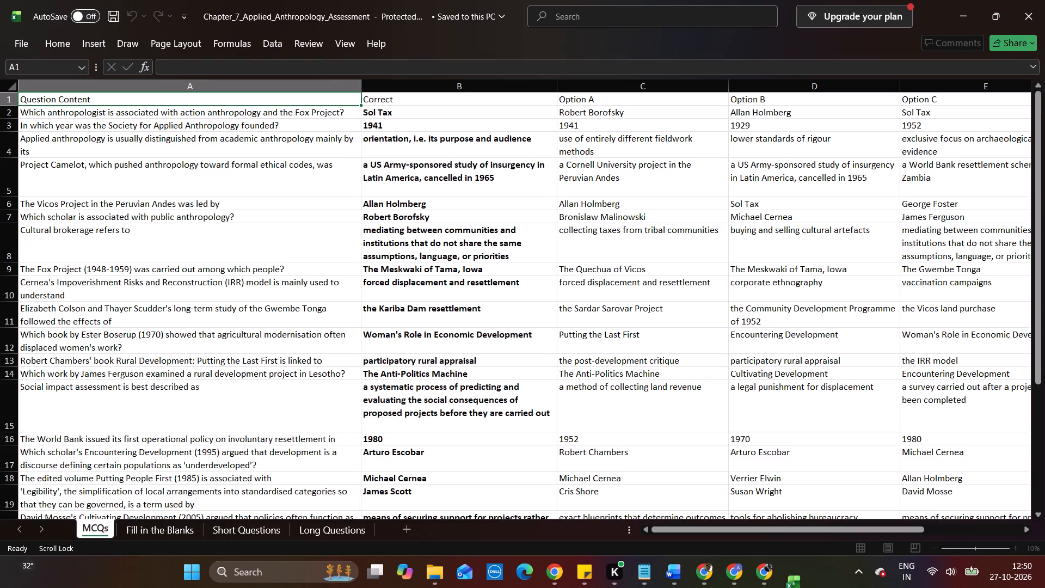
pyautogui.click(555, 60)
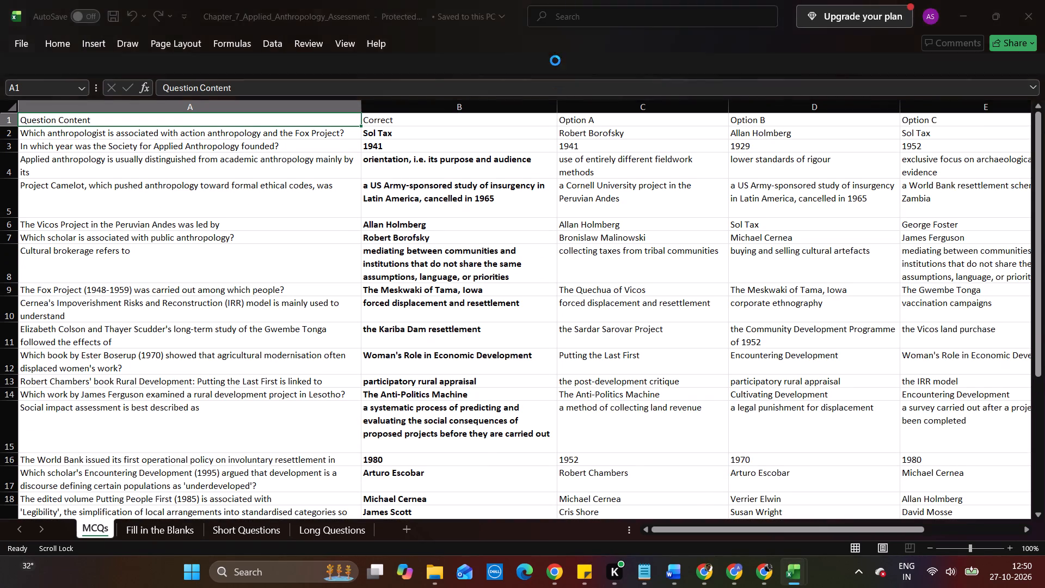
pyautogui.scroll(-2, 548, 212)
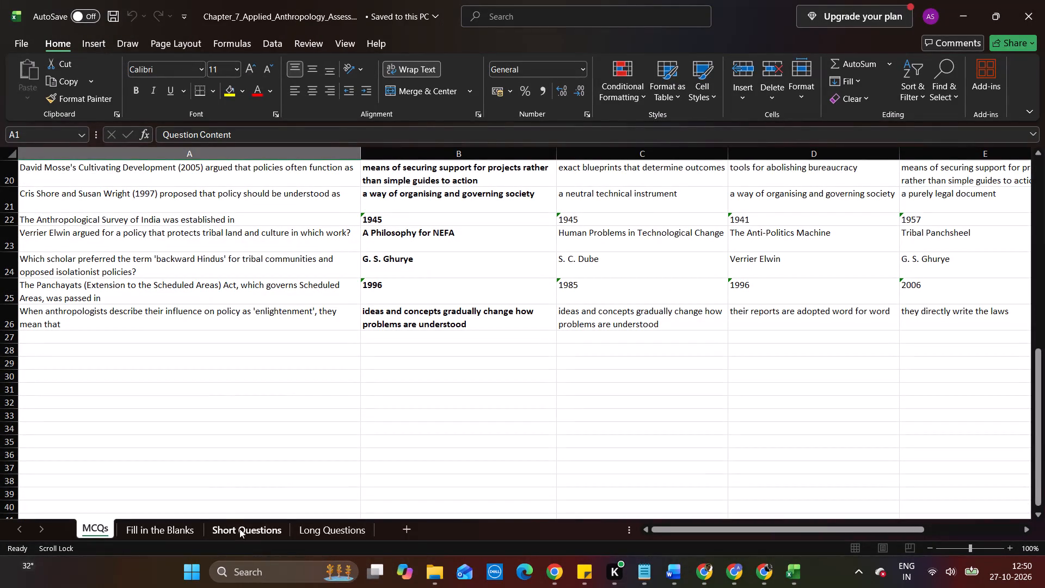
# On the Fill in the Blanks sheet, clear the Option A heading and its five entries in cells C1 to C6.
pyautogui.click(170, 532)
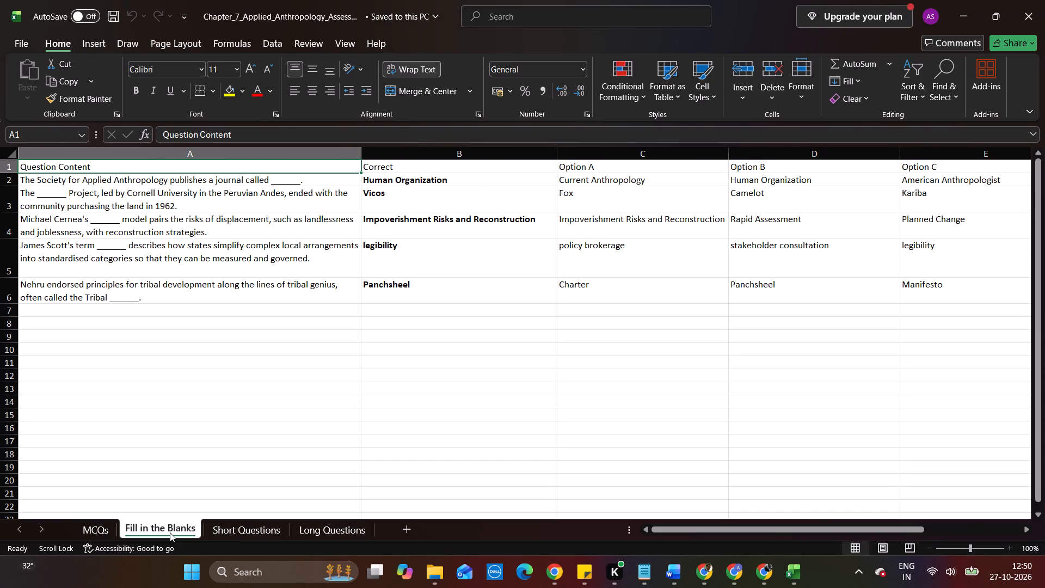
pyautogui.click(583, 166)
pyautogui.press('BackSpace')
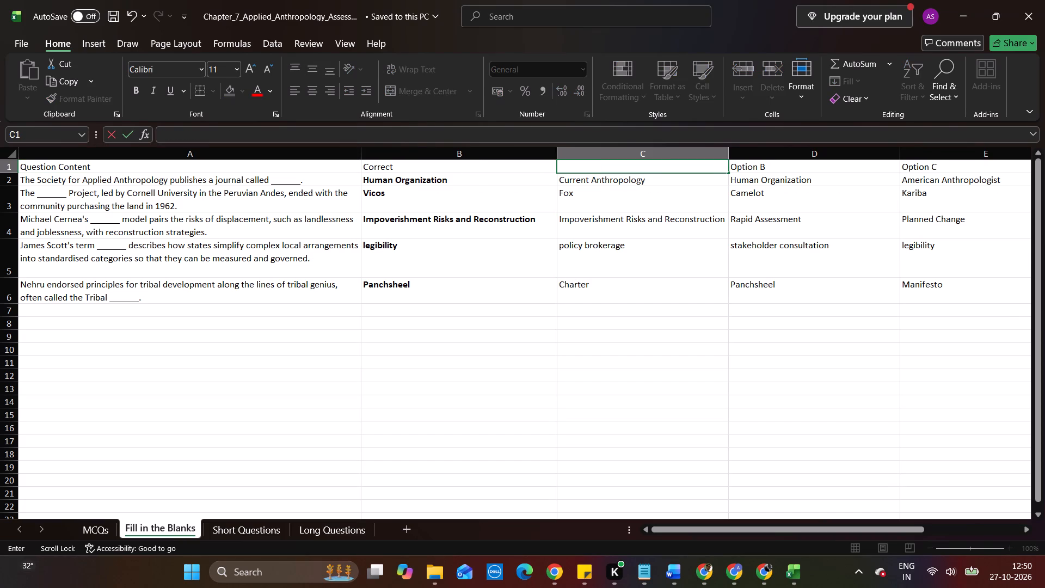
pyautogui.click(582, 179)
pyautogui.press('BackSpace')
pyautogui.press('BackSpace')
pyautogui.click(579, 205)
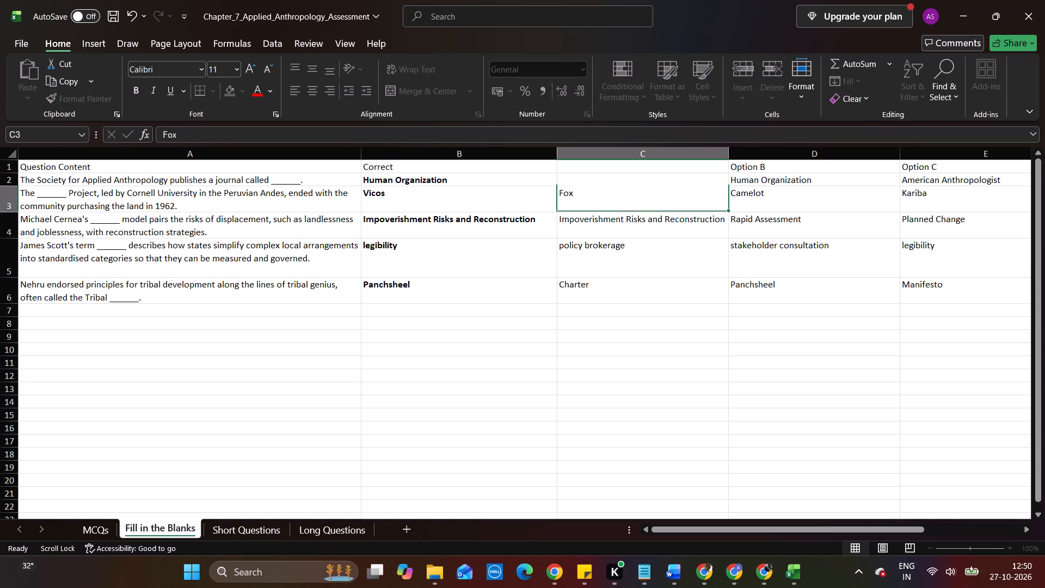
pyautogui.press('BackSpace')
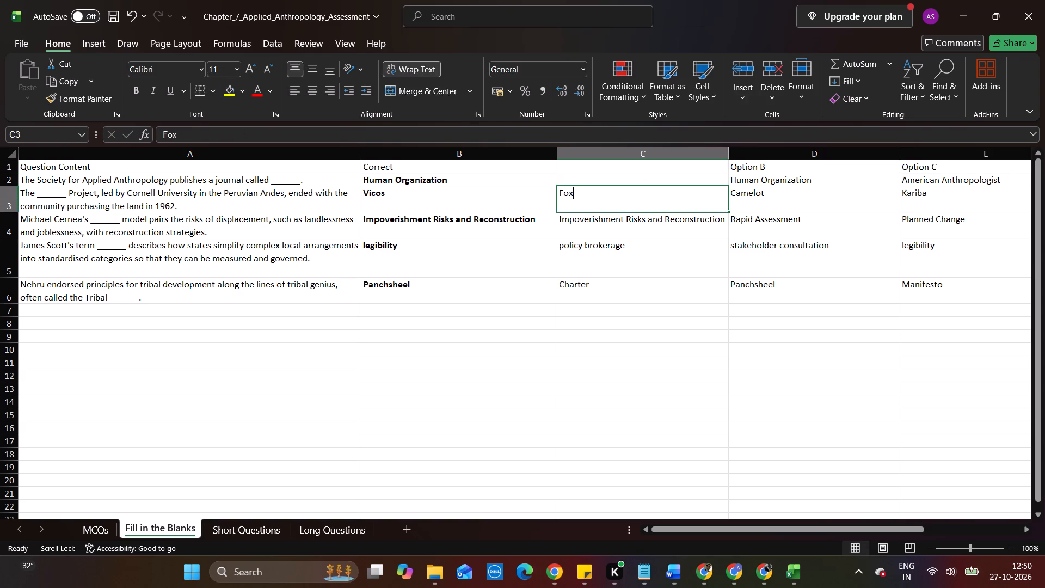
pyautogui.click(584, 232)
pyautogui.press('BackSpace')
pyautogui.click(584, 232)
pyautogui.press('BackSpace')
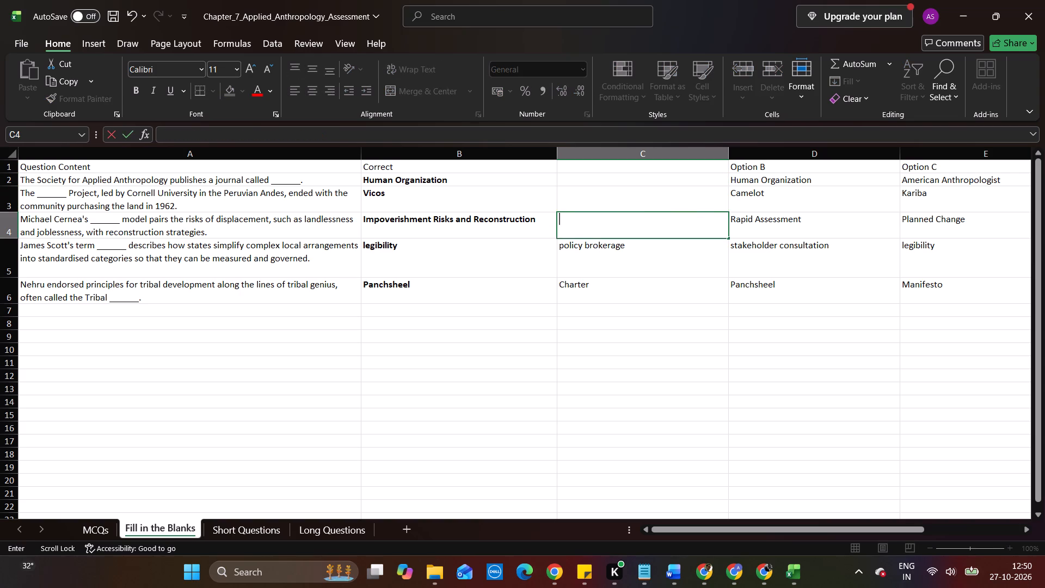
pyautogui.click(584, 247)
pyautogui.press('BackSpace')
pyautogui.click(589, 300)
pyautogui.press('BackSpace')
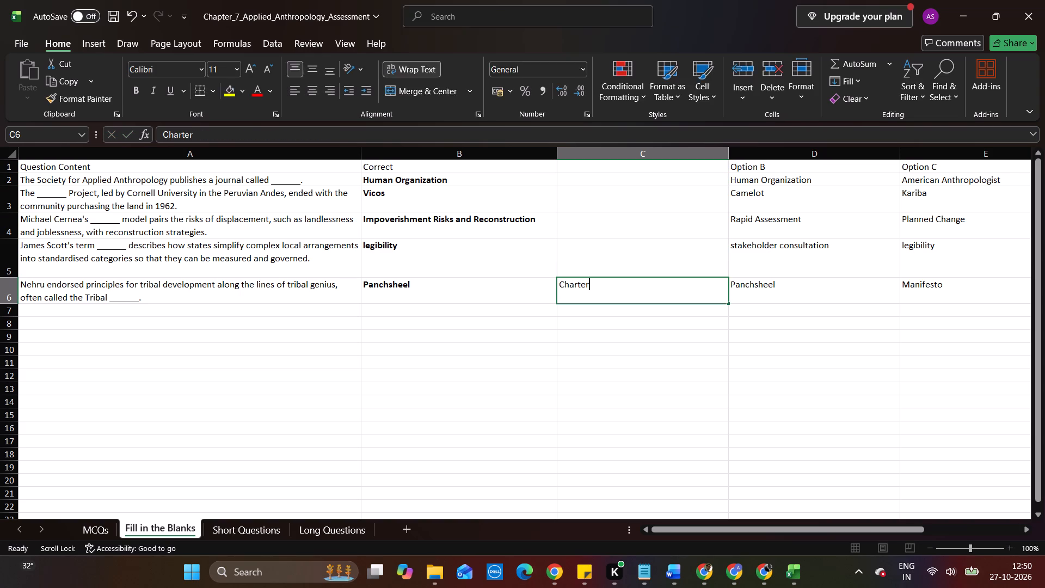
# Clear the Option B heading and its five entries in cells D1 to D6.
pyautogui.click(760, 168)
pyautogui.press('BackSpace')
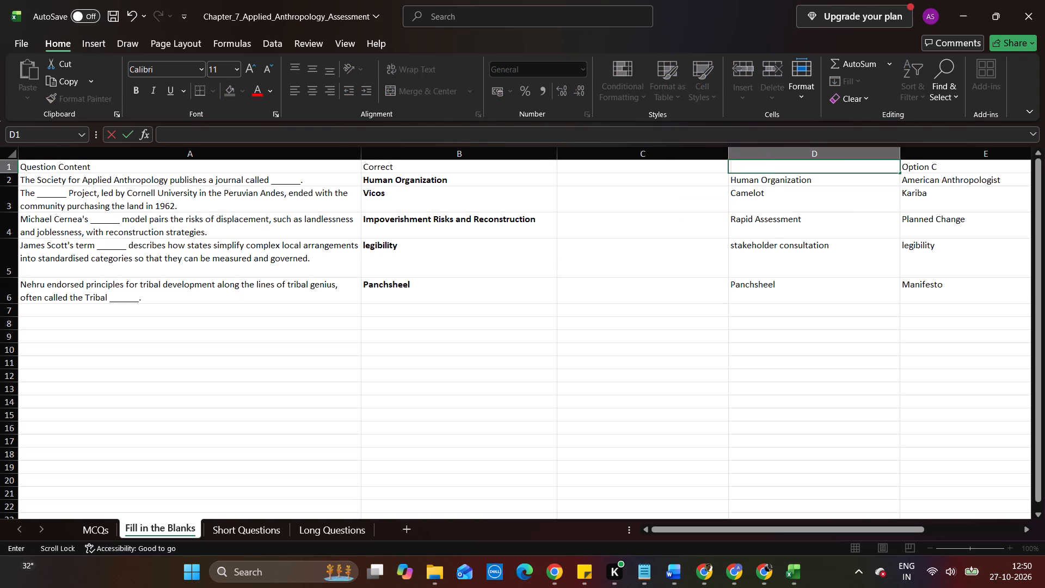
pyautogui.click(761, 179)
pyautogui.press('BackSpace')
pyautogui.click(762, 203)
pyautogui.press('BackSpace')
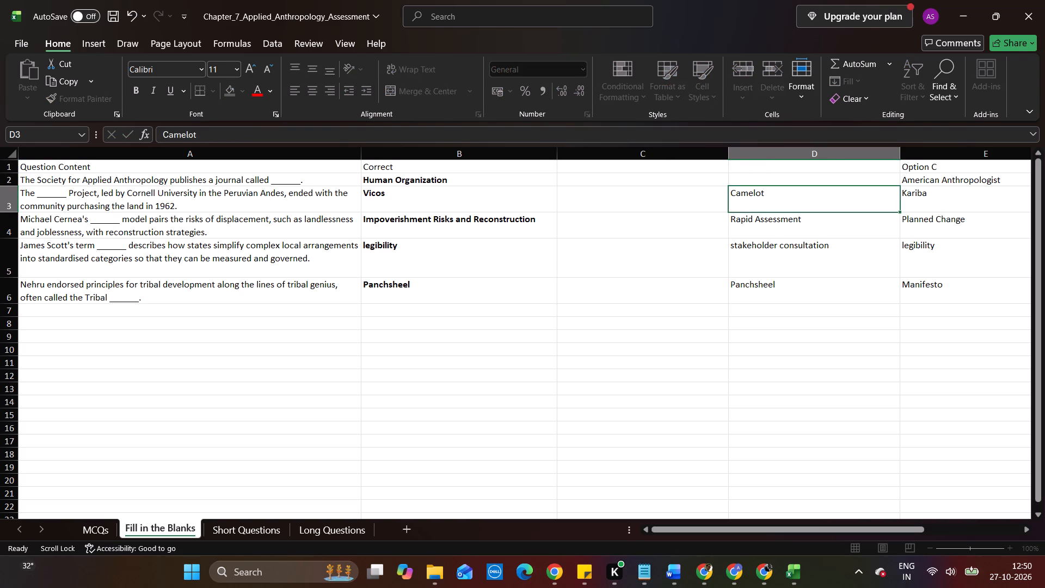
pyautogui.press('BackSpace')
pyautogui.click(757, 233)
pyautogui.press('BackSpace')
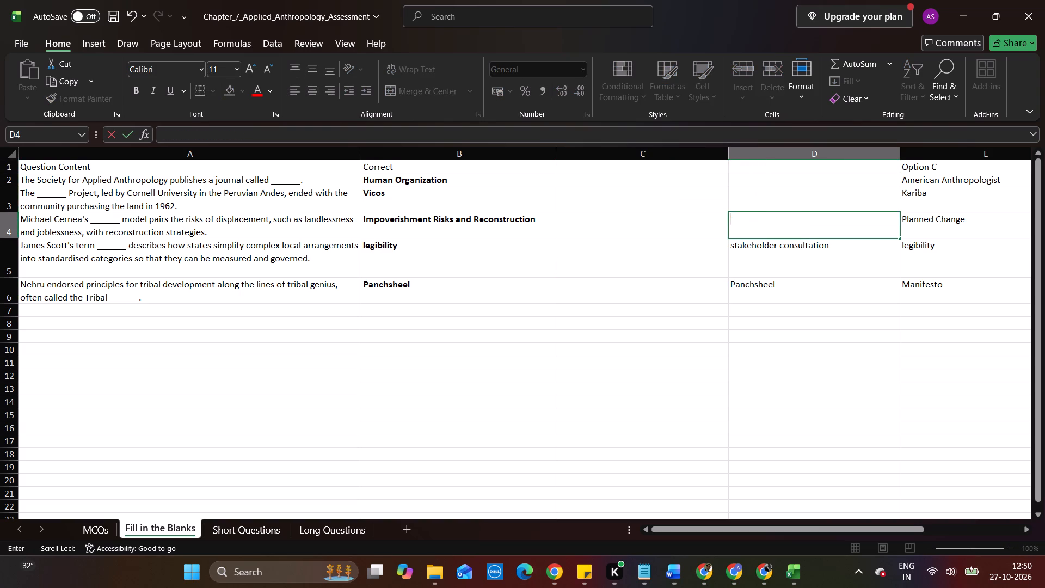
pyautogui.click(752, 256)
pyautogui.press('BackSpace')
pyautogui.click(754, 290)
pyautogui.press('BackSpace')
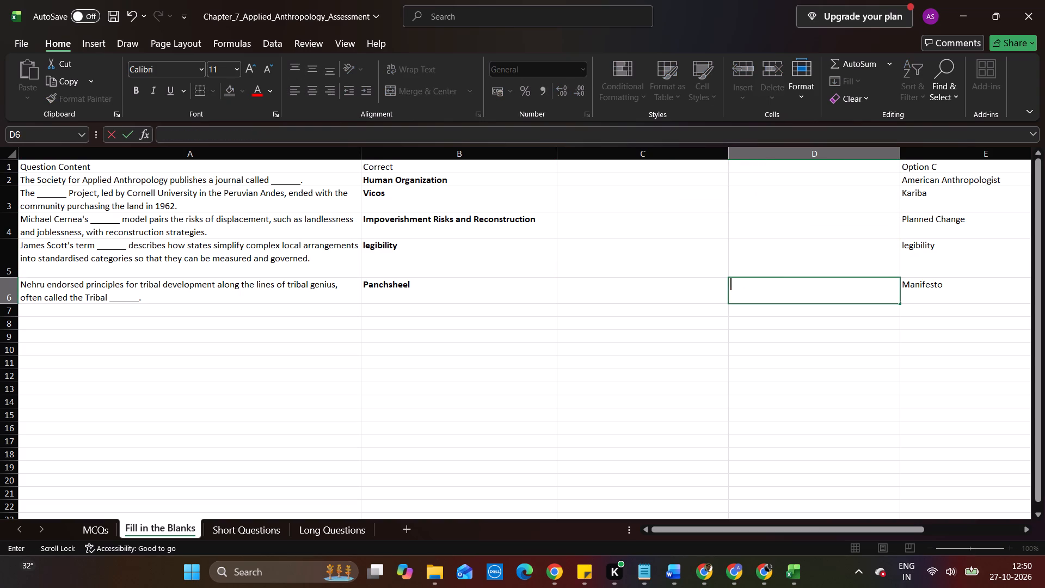
# Clear the Option C and Option D headings in E1 and F1, and the five Option C entries in E2 to E6.
pyautogui.hscroll(-4, 945, 262)
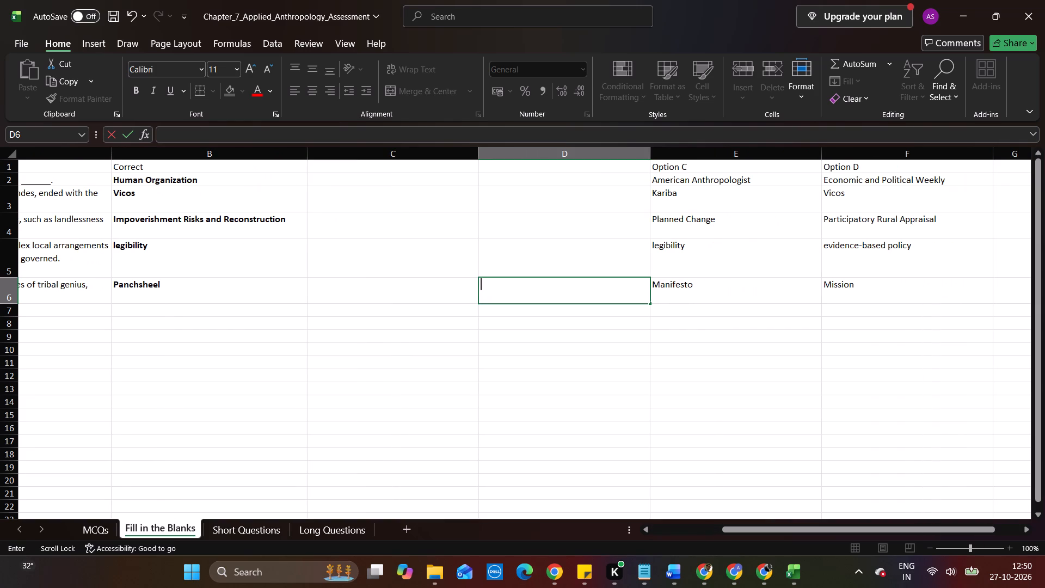
pyautogui.click(726, 169)
pyautogui.press('BackSpace')
pyautogui.click(851, 162)
pyautogui.press('BackSpace')
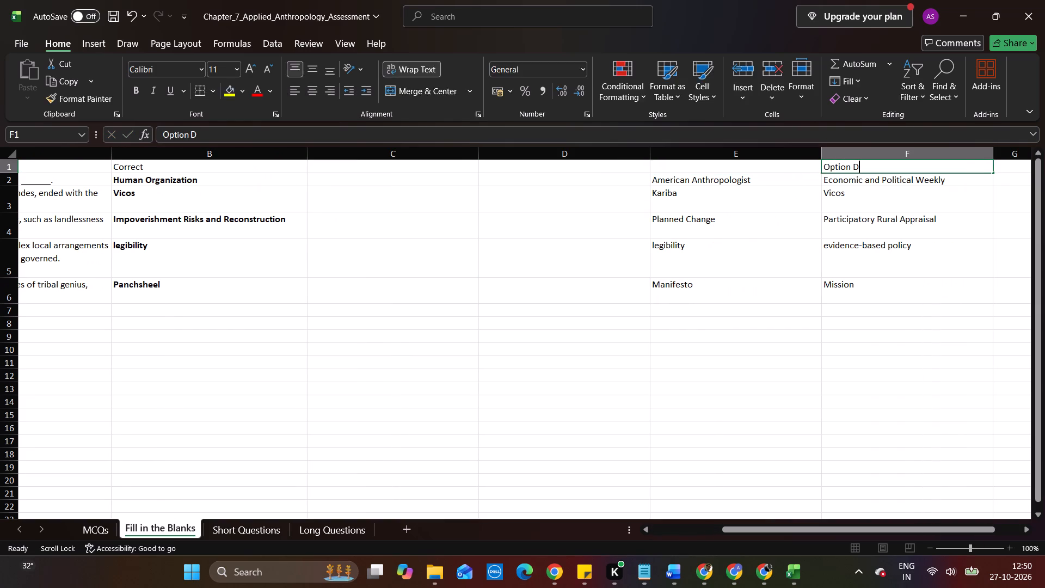
pyautogui.click(731, 176)
pyautogui.press('BackSpace')
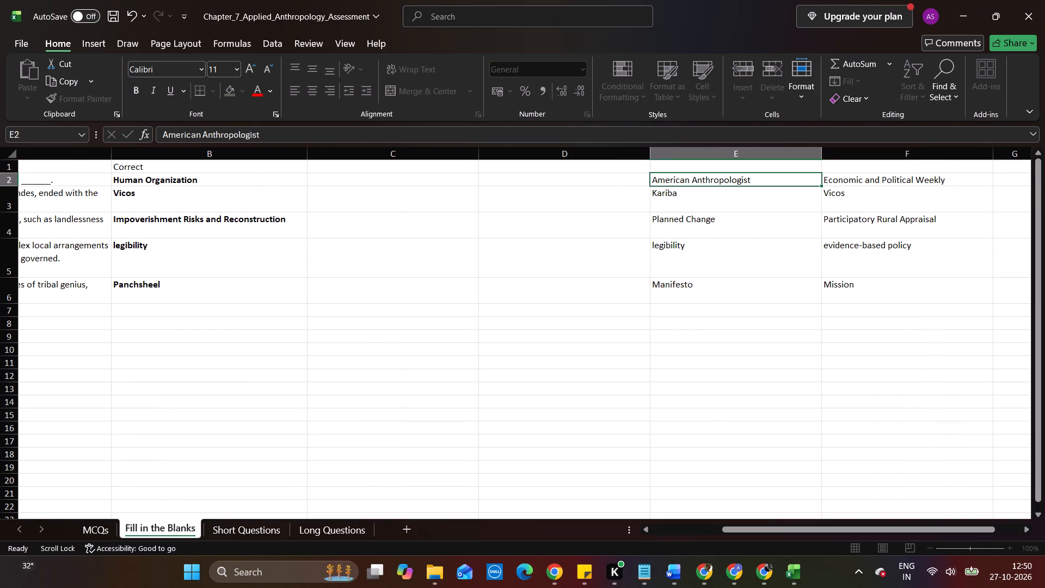
pyautogui.press('BackSpace')
pyautogui.click(715, 192)
pyautogui.press('BackSpace')
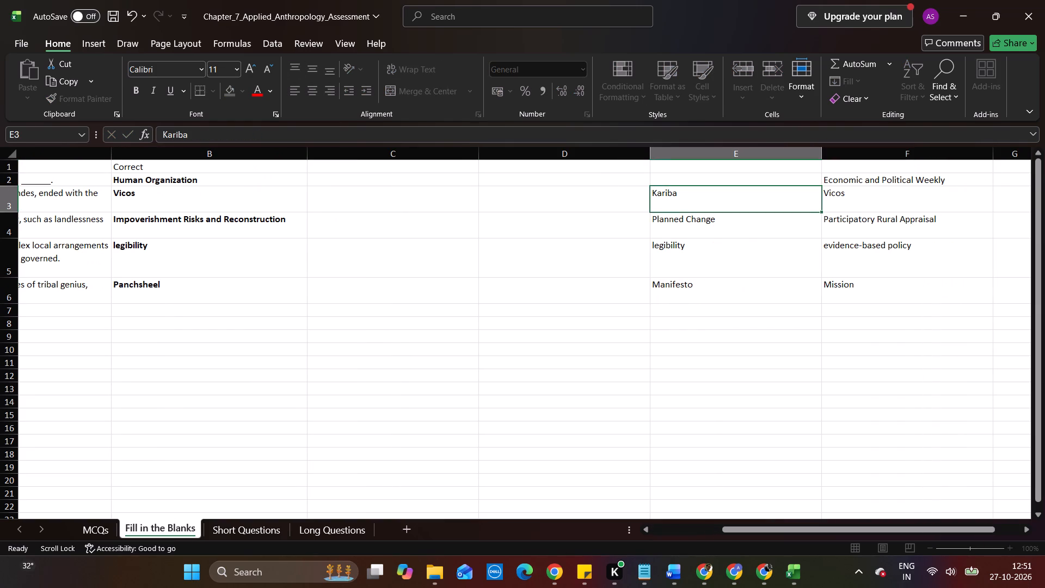
pyautogui.press('BackSpace')
pyautogui.click(687, 219)
pyautogui.press('BackSpace')
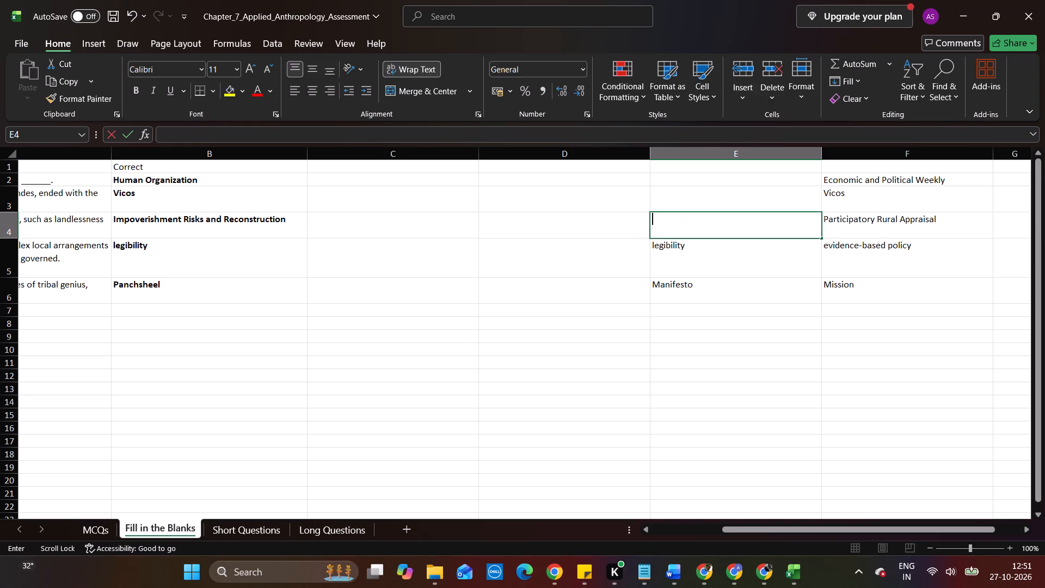
pyautogui.click(680, 255)
pyautogui.press('BackSpace')
pyautogui.click(683, 286)
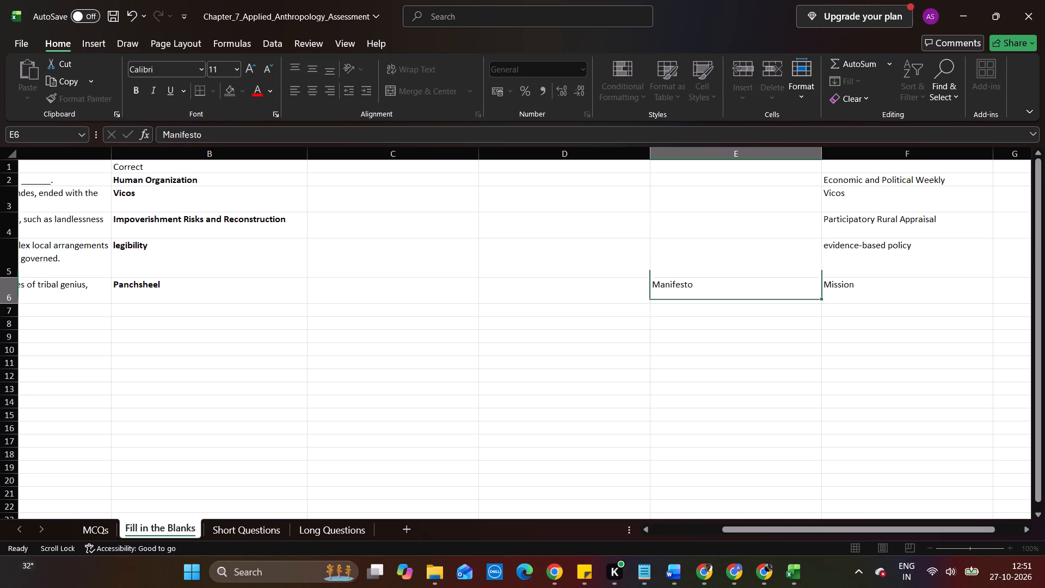
pyautogui.press('BackSpace')
# Clear the five Option D entries in cells F2 to F6.
pyautogui.click(863, 179)
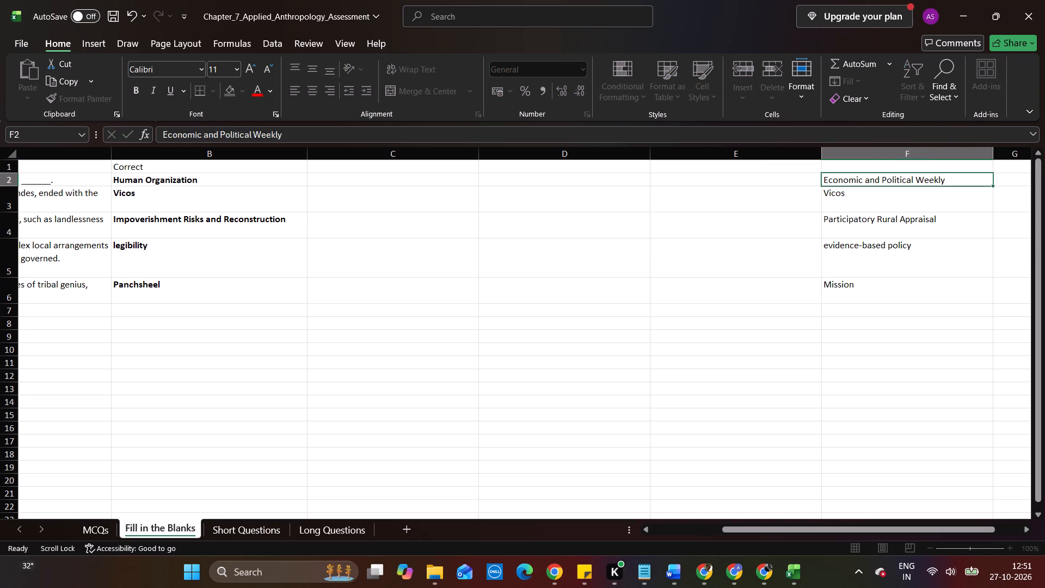
pyautogui.press('BackSpace')
pyautogui.click(851, 199)
pyautogui.press('BackSpace')
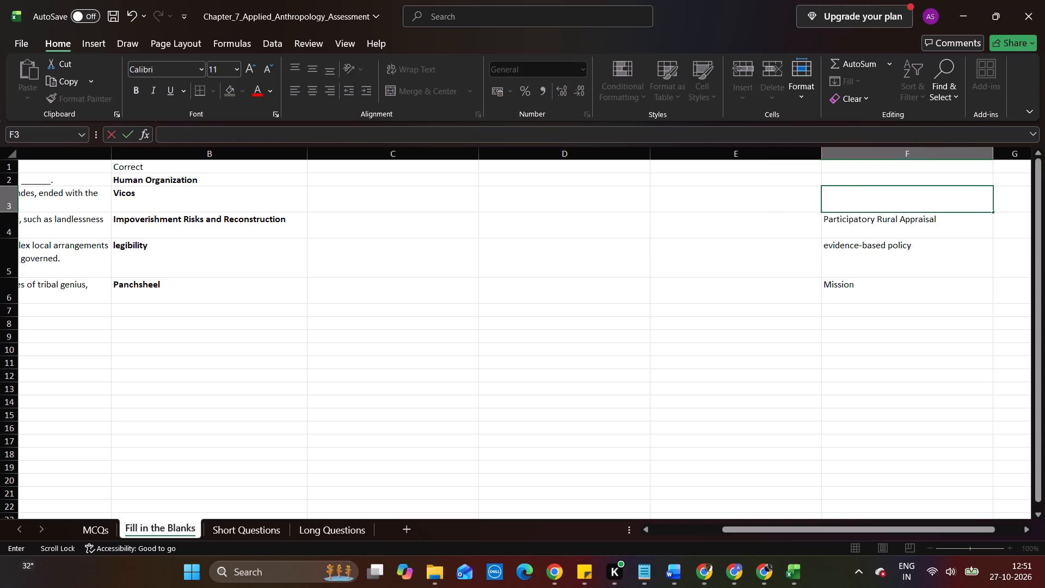
pyautogui.click(851, 233)
pyautogui.press('BackSpace')
pyautogui.click(850, 257)
pyautogui.press('BackSpace')
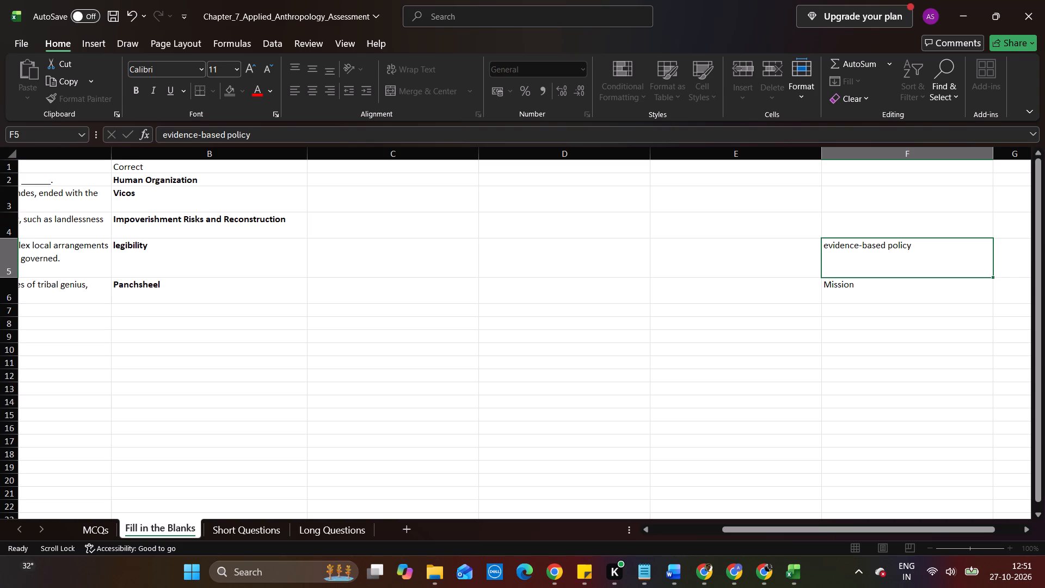
pyautogui.press('BackSpace')
pyautogui.click(854, 292)
pyautogui.press('BackSpace')
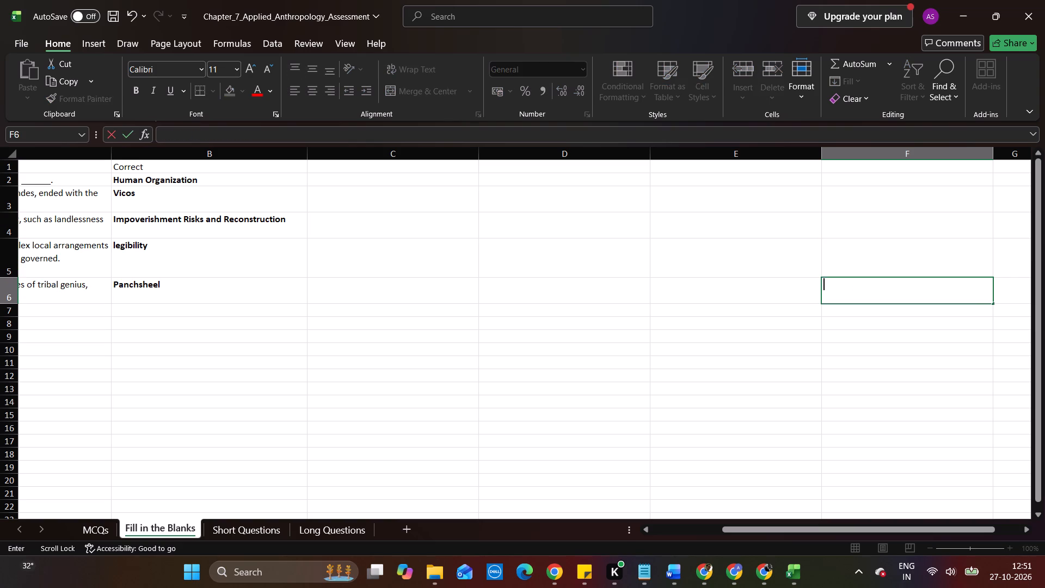
# Check the Short Questions and Long Questions sheets of the Chapter 7 workbook and save it.
pyautogui.hscroll(4, 854, 292)
pyautogui.hscroll(2, 576, 301)
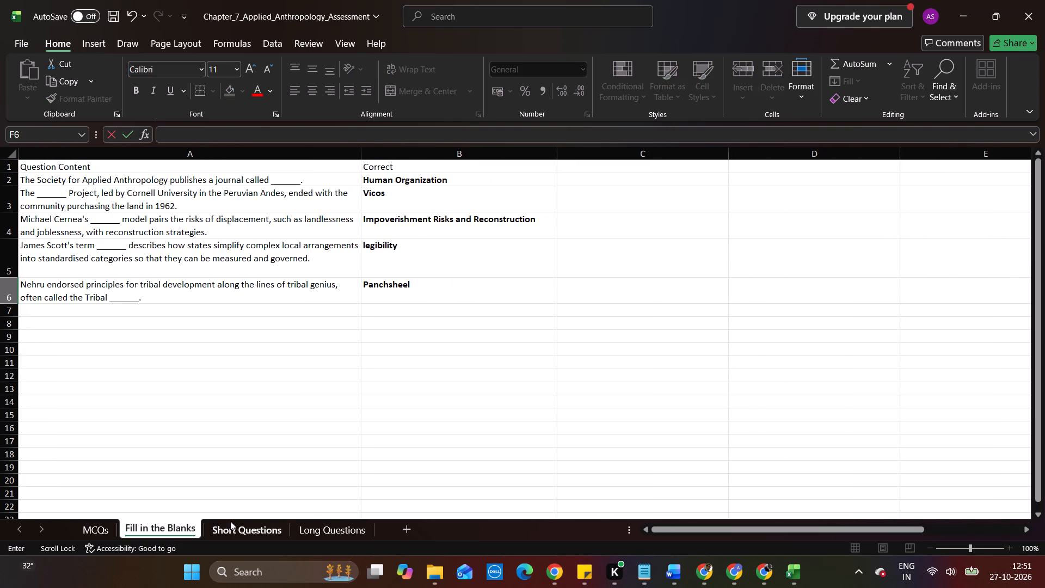
pyautogui.click(230, 523)
pyautogui.click(329, 525)
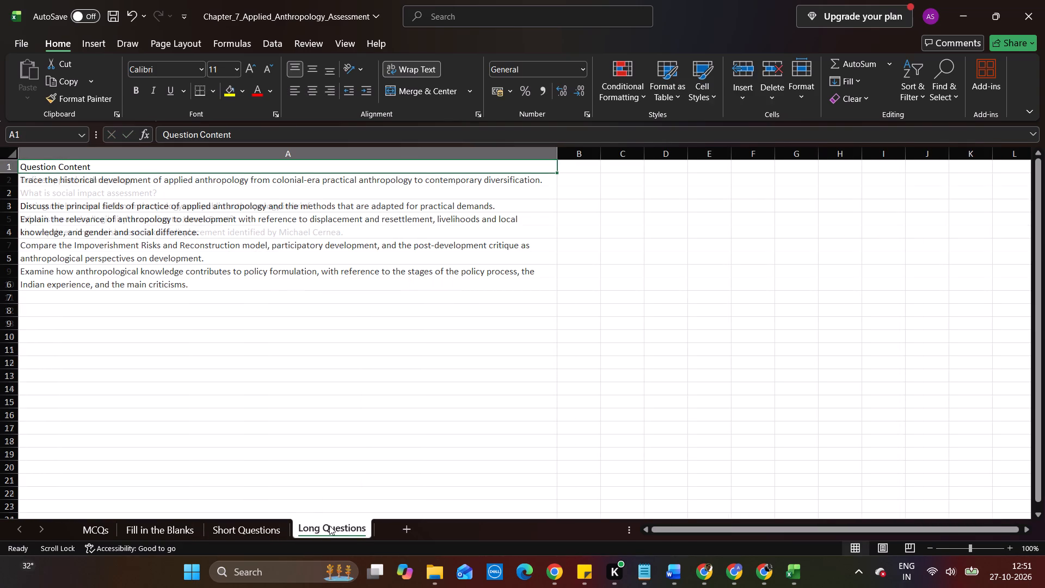
pyautogui.click(254, 528)
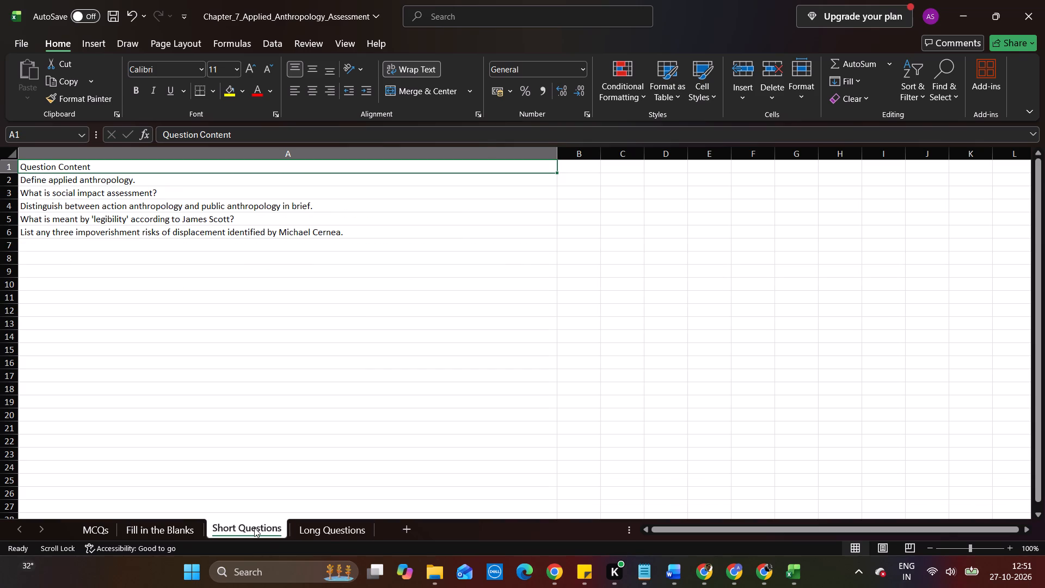
pyautogui.hotkey('ctrl', 's')
pyautogui.hotkey('ctrl', 's')
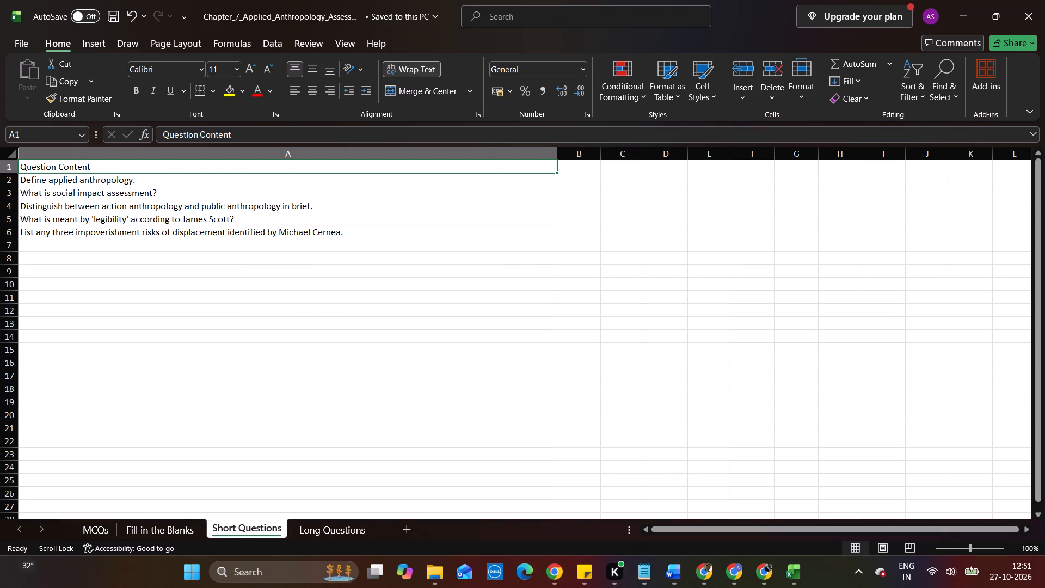
# On the MCQs sheet, auto-fit the width of column A, check the questions down to the last row, and save.
pyautogui.click(96, 531)
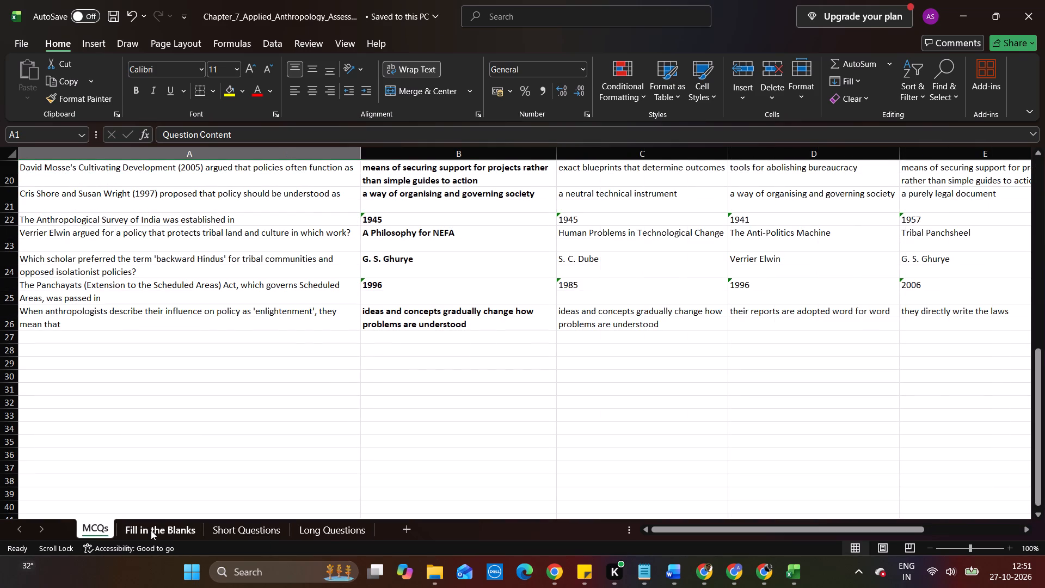
pyautogui.scroll(3, 248, 428)
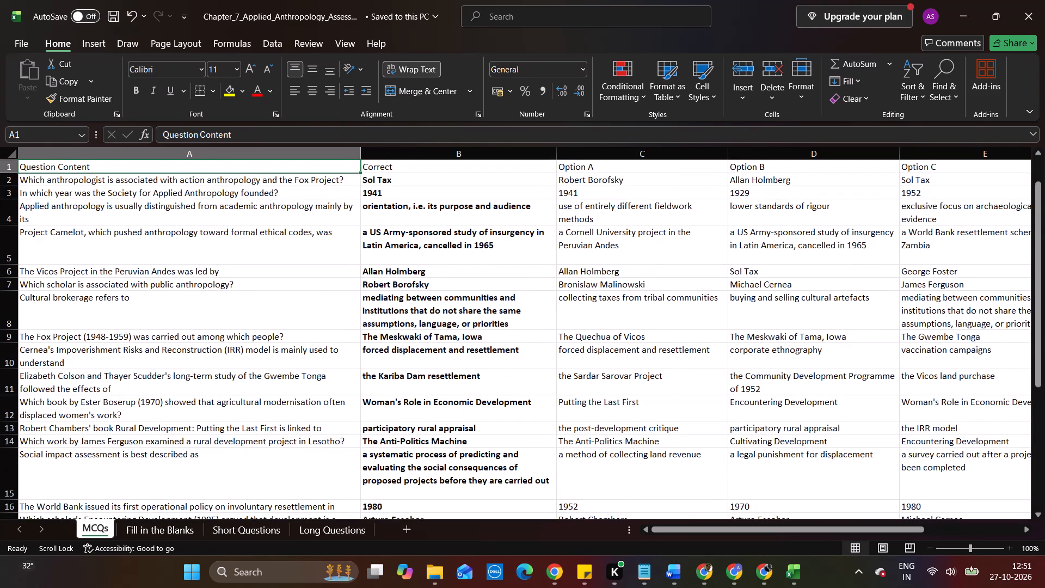
pyautogui.doubleClick(362, 155)
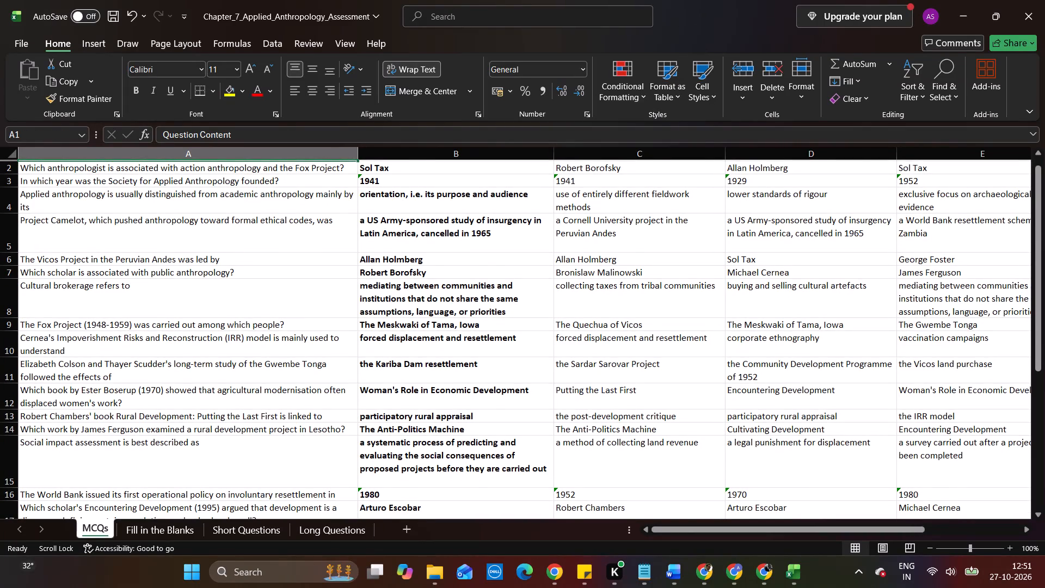
pyautogui.scroll(-3, 403, 290)
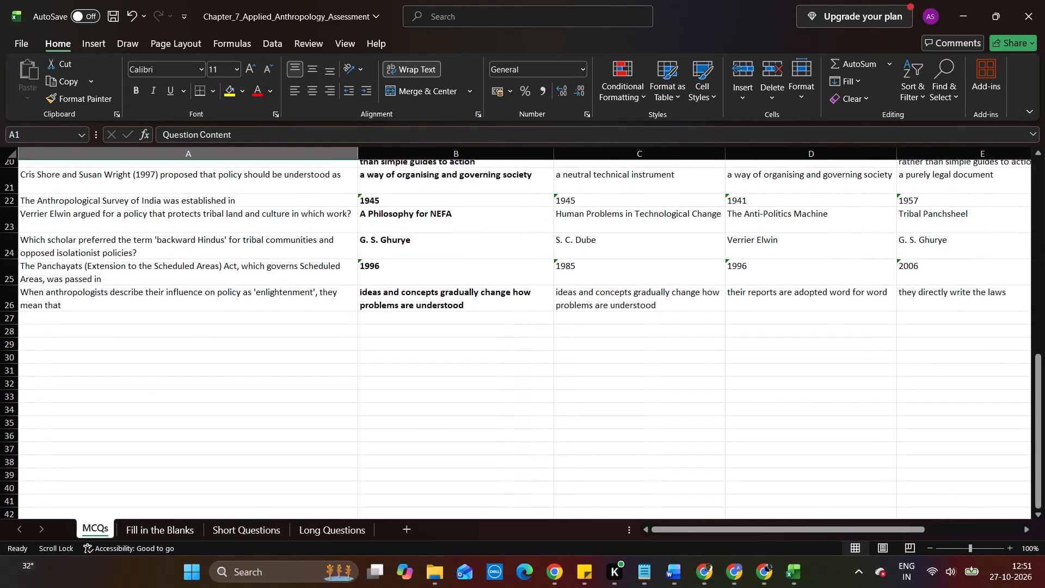
pyautogui.hotkey('ctrl', 's')
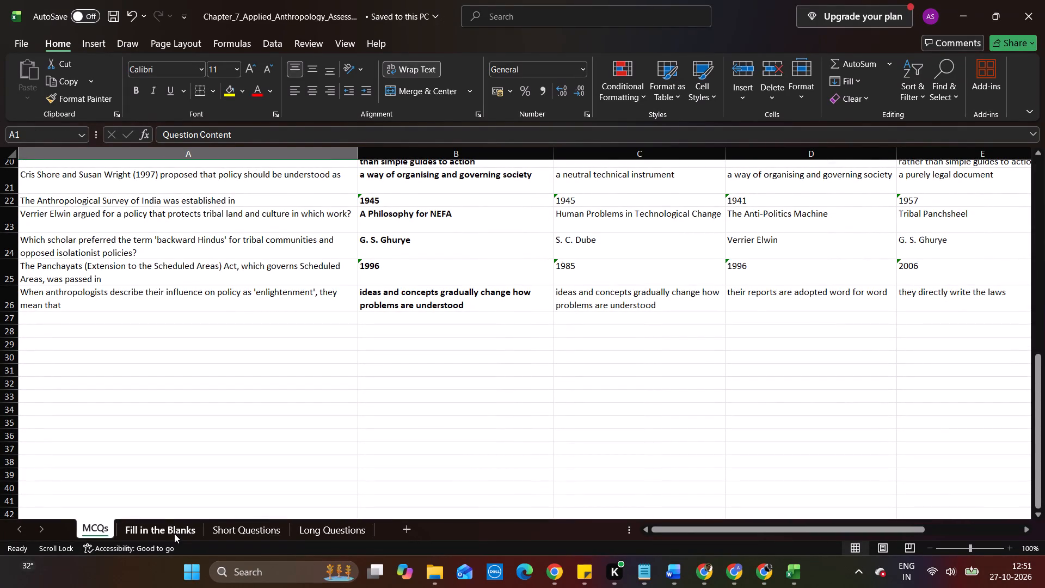
# Go through the Fill in the Blanks, Short Questions and Long Questions sheets, then save and close the Chapter 7 workbook.
pyautogui.click(174, 534)
pyautogui.click(261, 534)
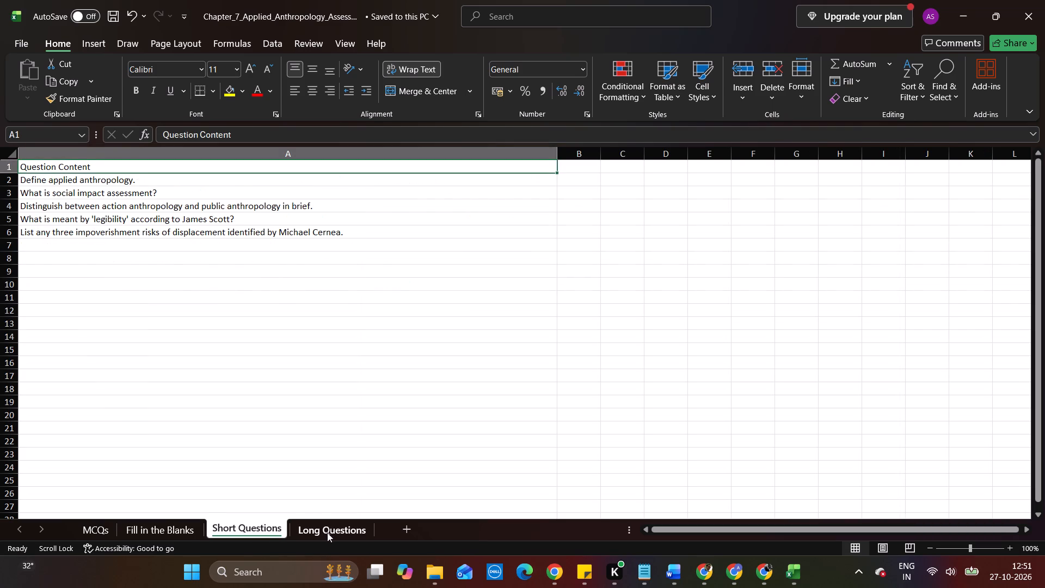
pyautogui.click(327, 532)
pyautogui.hotkey('ctrl', 's')
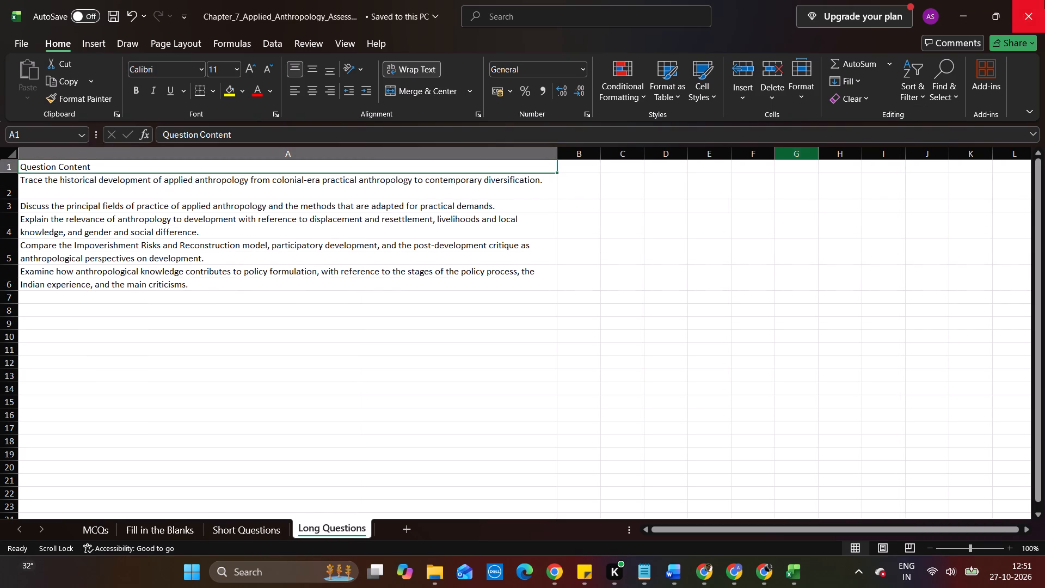
pyautogui.click(1044, 0)
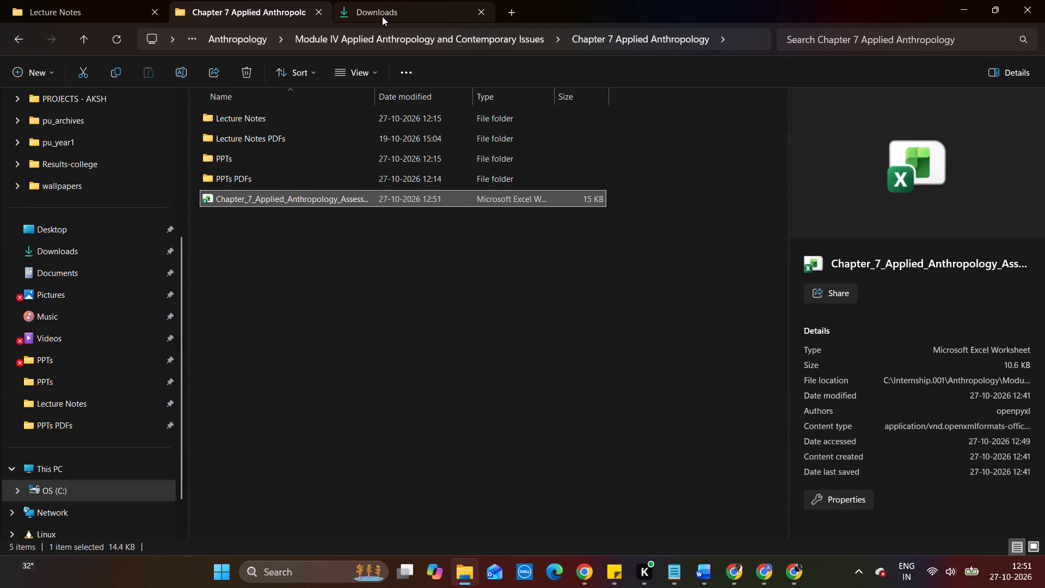
# Move the Chapter 8 assessment workbook from Downloads into the Chapter 8 Social Change and Cultural Transformation folder.
pyautogui.click(382, 16)
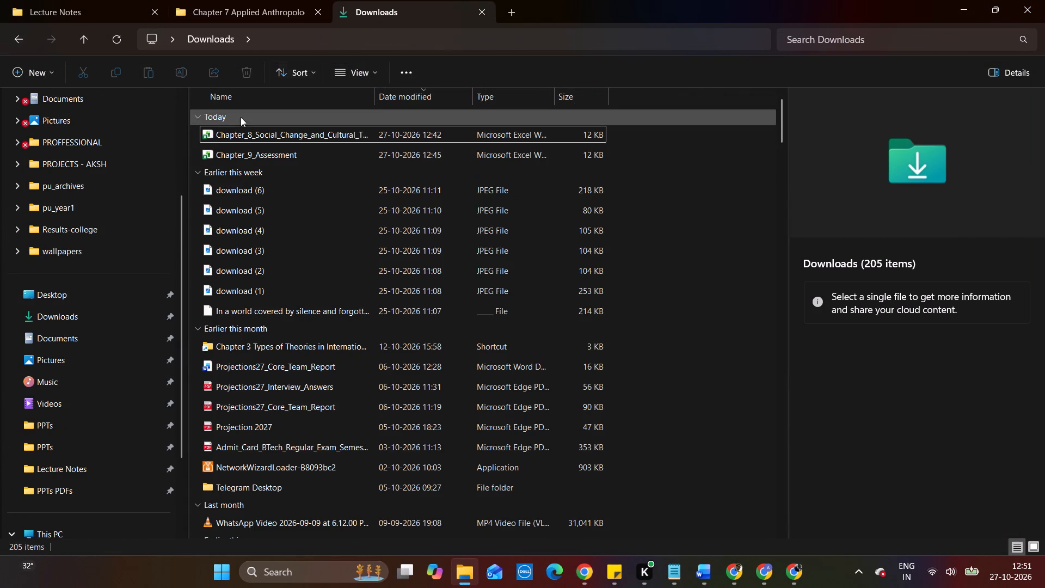
pyautogui.click(242, 130)
pyautogui.click(82, 69)
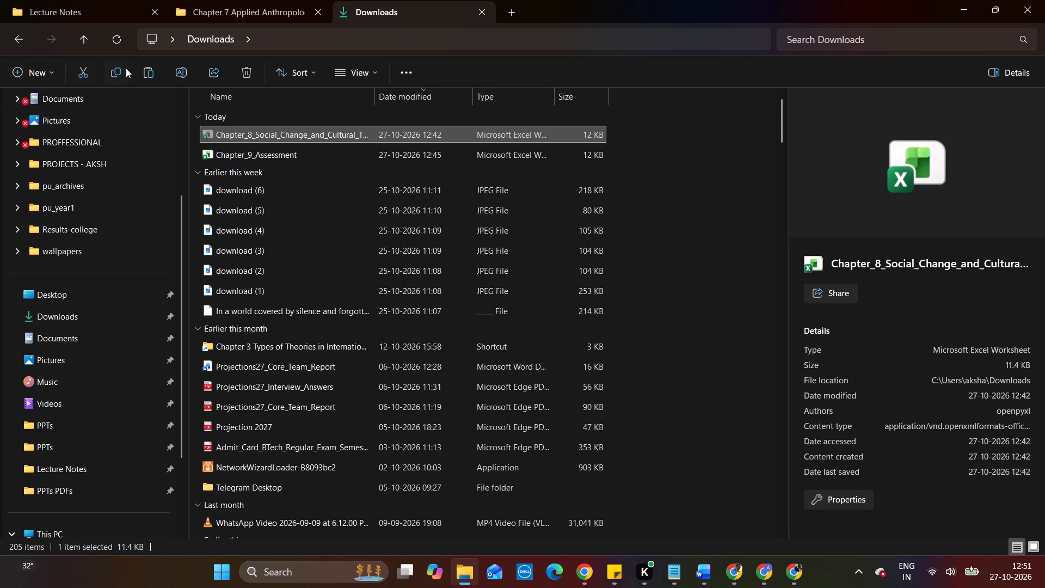
pyautogui.click(90, 73)
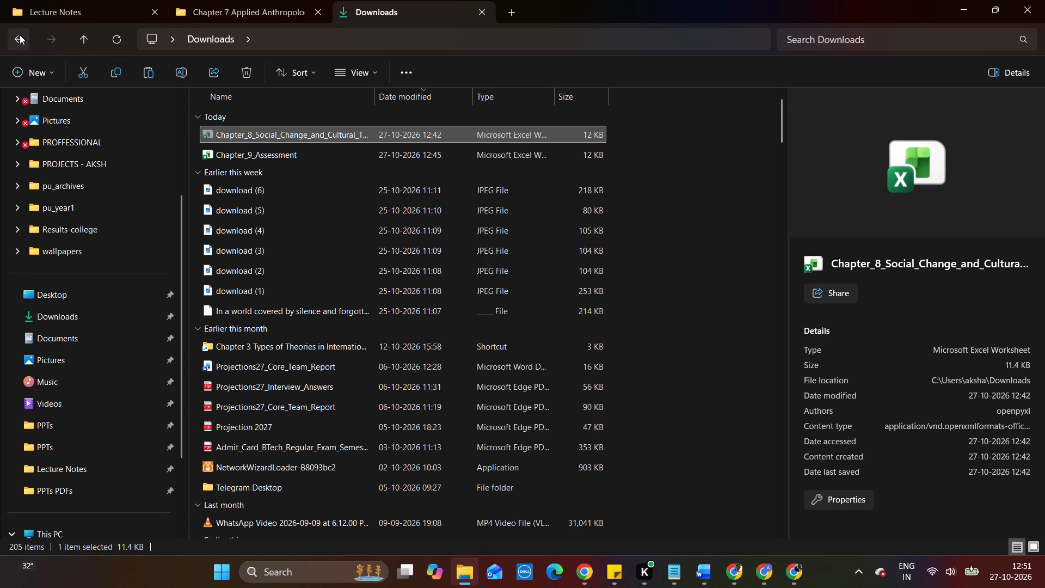
pyautogui.click(20, 35)
pyautogui.click(217, 8)
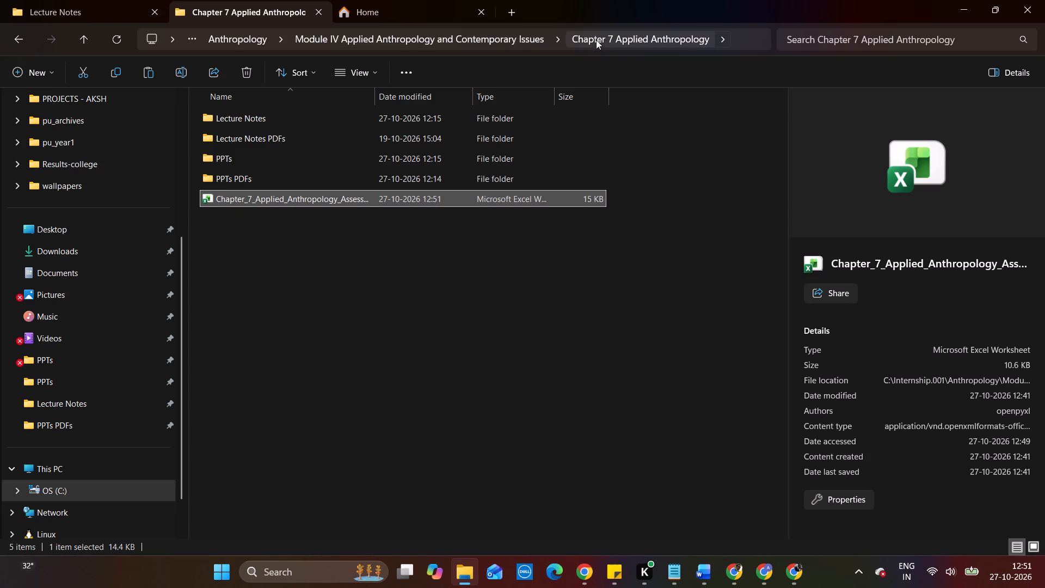
pyautogui.click(559, 39)
pyautogui.click(574, 89)
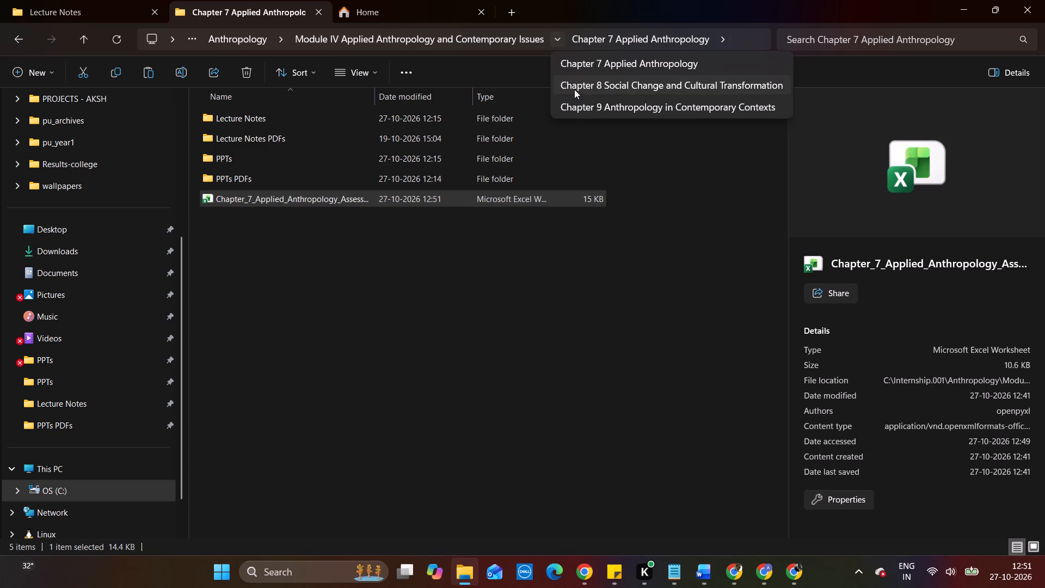
pyautogui.click(370, 314)
pyautogui.hotkey('ctrl', 'v')
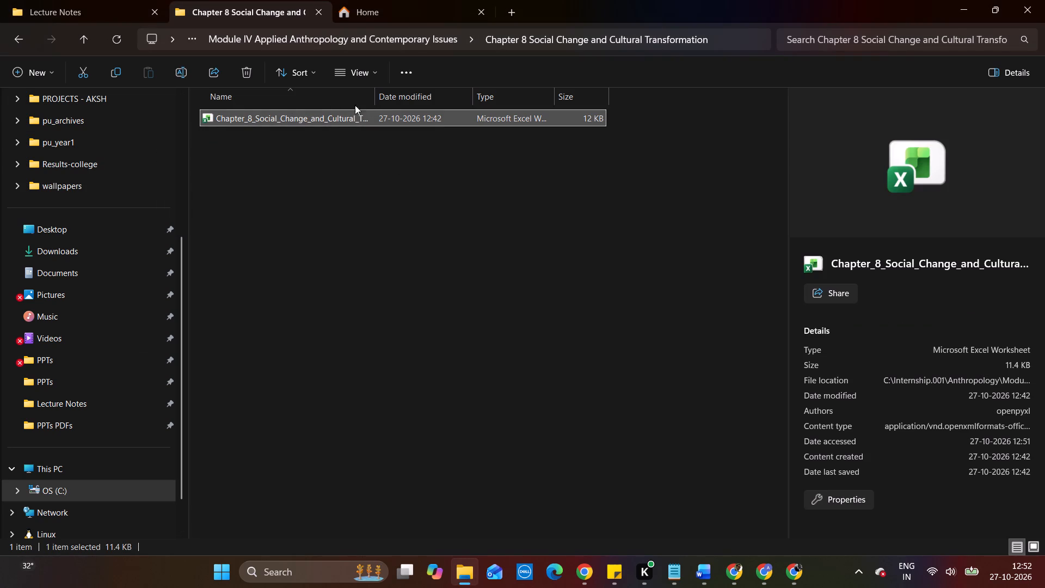
# Open the Chapter 8 assessment workbook from its chapter folder, enable editing, and look over the MCQs sheet.
pyautogui.click(17, 38)
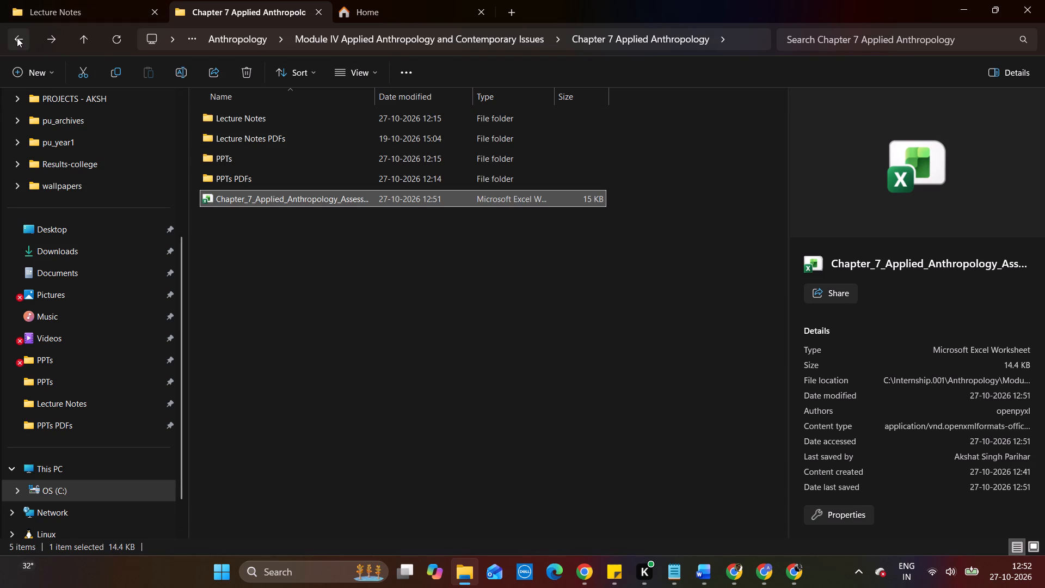
pyautogui.click(17, 38)
pyautogui.doubleClick(266, 140)
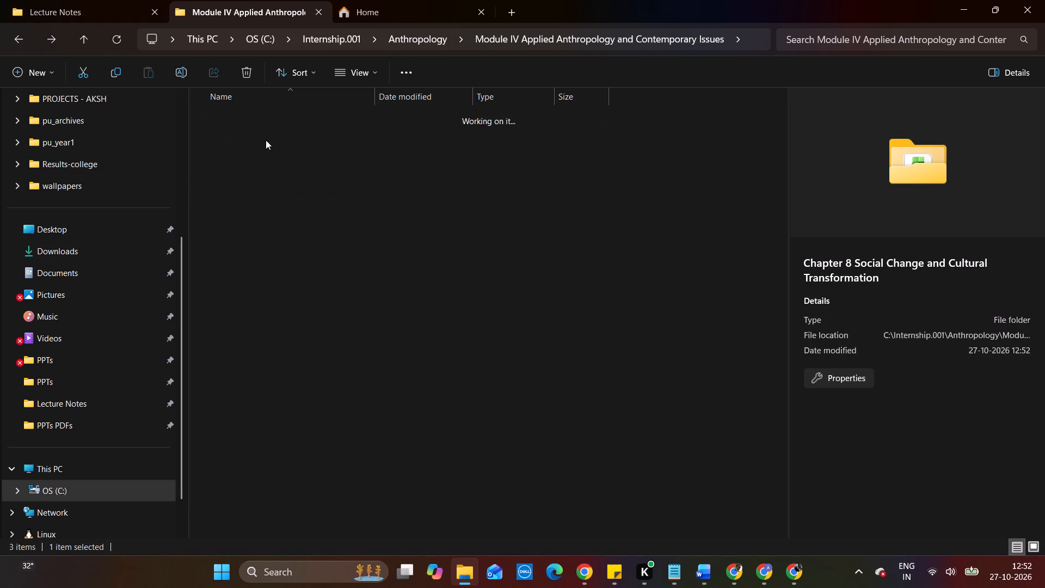
pyautogui.doubleClick(251, 204)
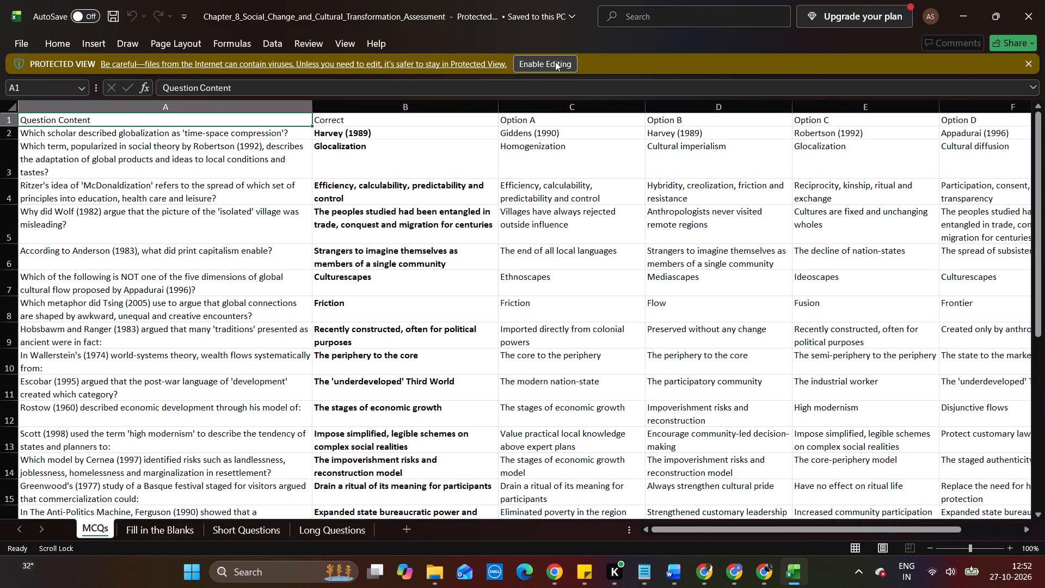
pyautogui.click(555, 62)
pyautogui.scroll(-2, 383, 281)
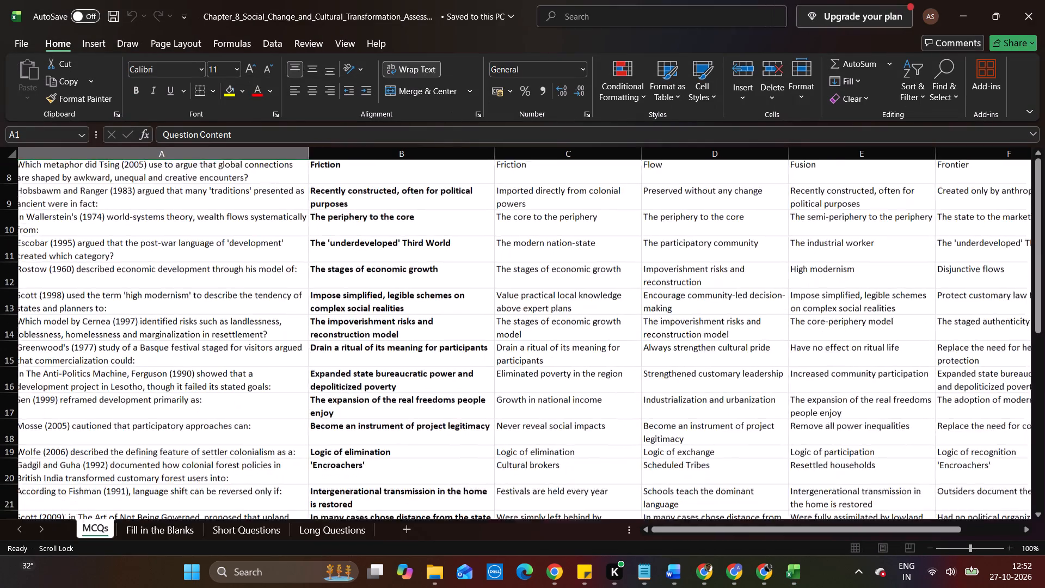
pyautogui.scroll(-2, 383, 281)
pyautogui.hscroll(-3, 383, 281)
pyautogui.hscroll(5, 383, 281)
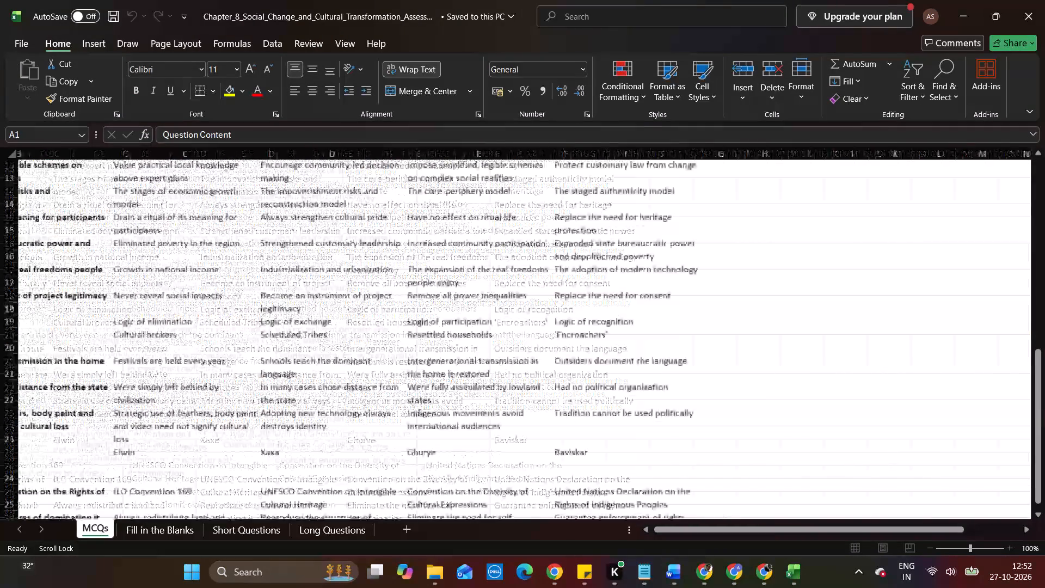
pyautogui.scroll(2, 383, 281)
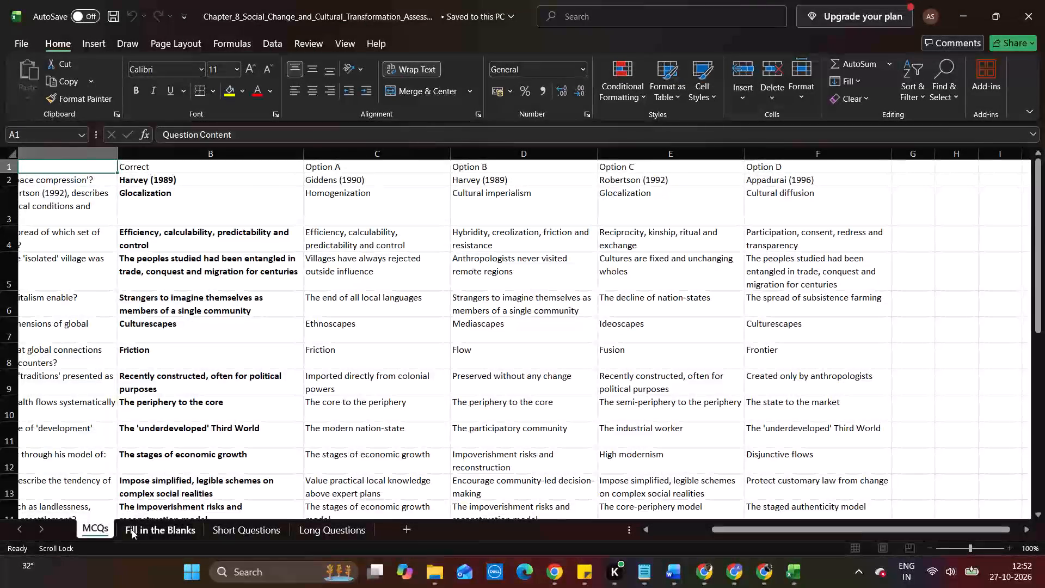
# On the Fill in the Blanks sheet, clear the Option A heading in C1 and the entries in C2 and C3.
pyautogui.click(132, 530)
pyautogui.click(544, 168)
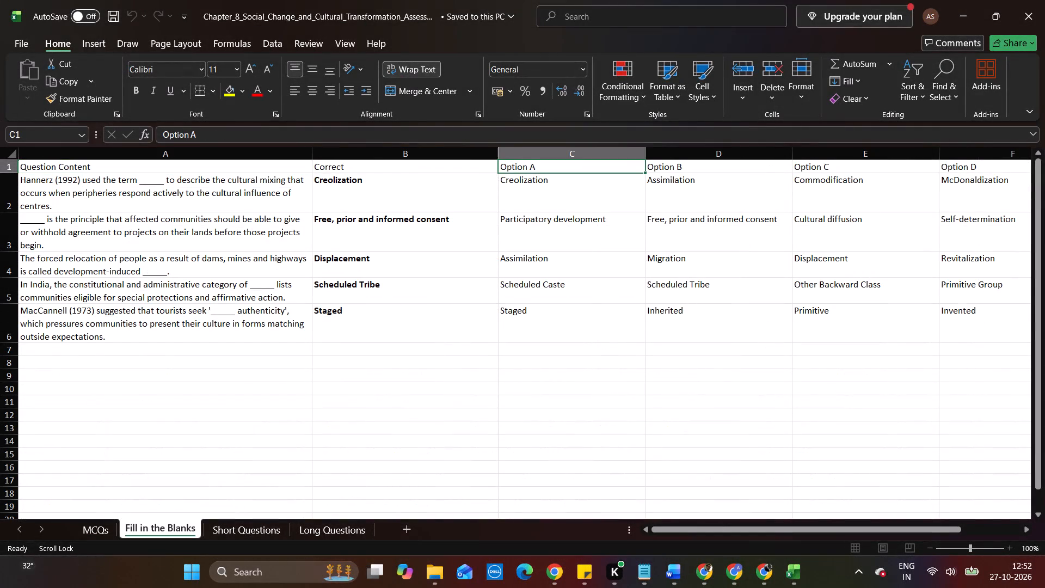
pyautogui.press('BackSpace')
pyautogui.click(542, 197)
pyautogui.press('BackSpace')
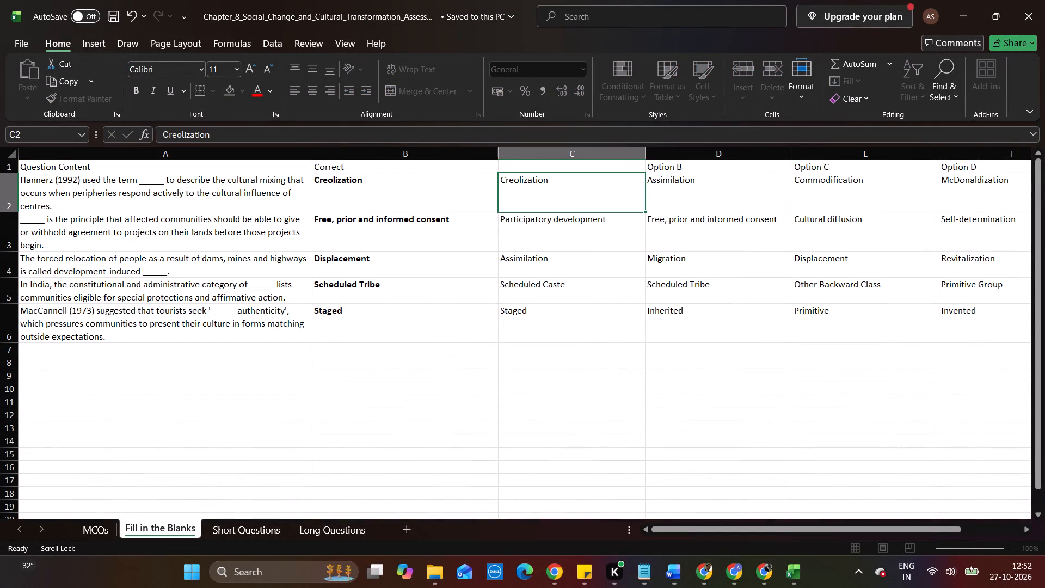
pyautogui.click(542, 197)
pyautogui.press('BackSpace')
pyautogui.press('BackSpace')
pyautogui.click(544, 225)
pyautogui.press('BackSpace')
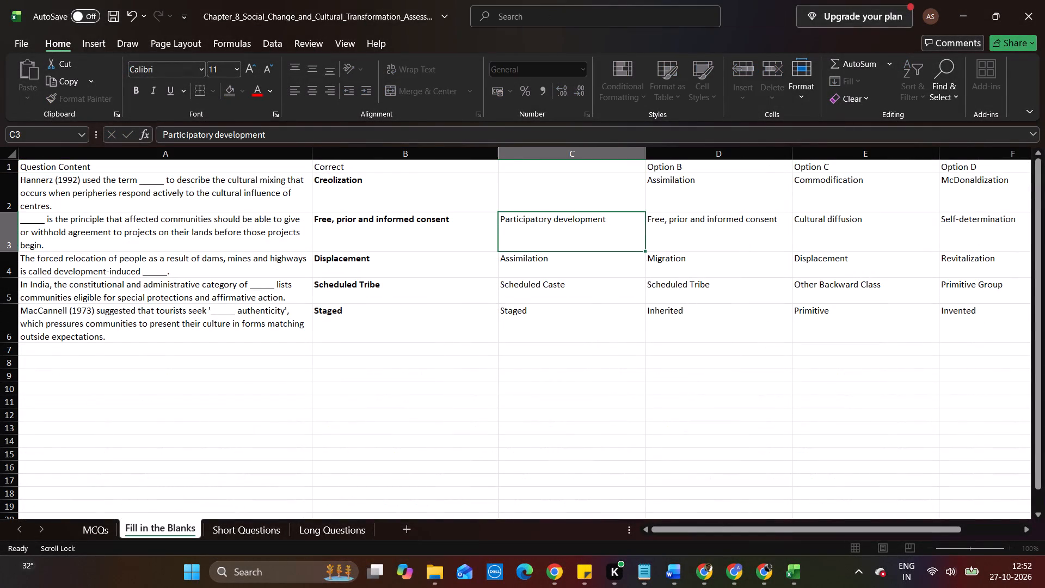
pyautogui.press('BackSpace')
# Clear the remaining Option A entries in cells C4 to C6.
pyautogui.click(545, 264)
pyautogui.press('BackSpace')
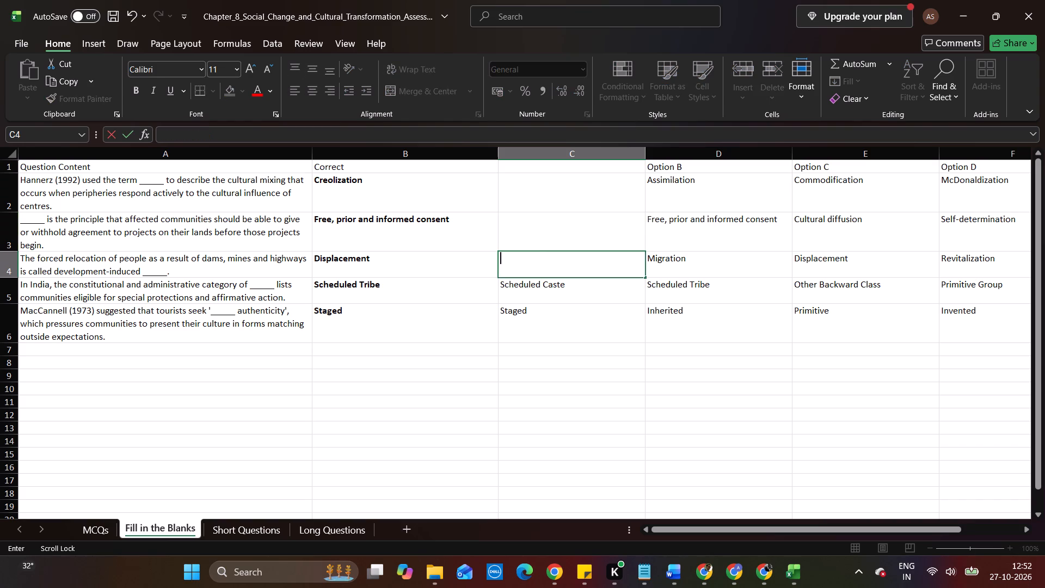
pyautogui.click(545, 292)
pyautogui.press('BackSpace')
pyautogui.press('BackSpace')
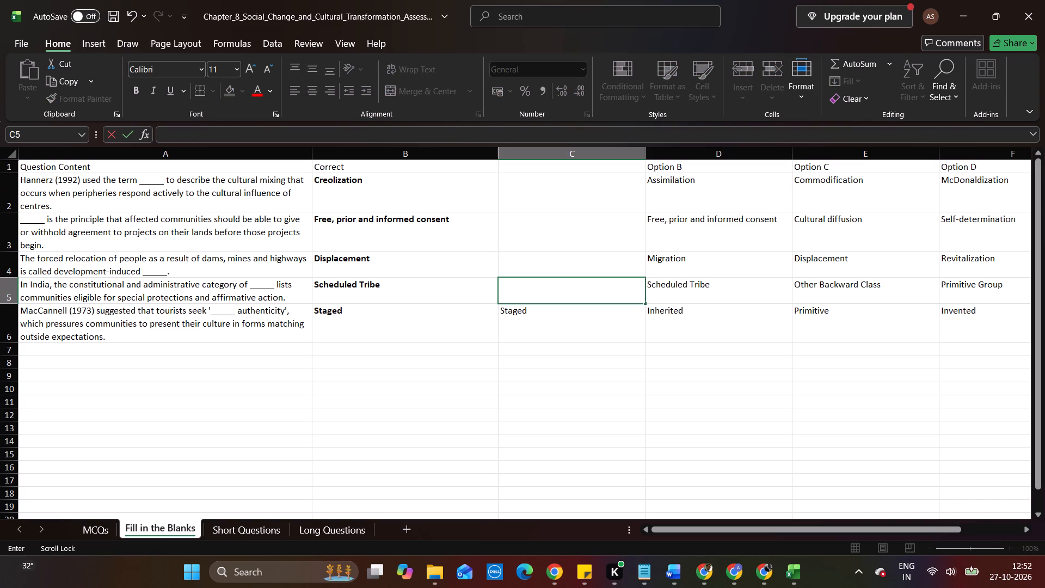
pyautogui.click(545, 316)
pyautogui.press('BackSpace')
# Clear the Option B, Option C and Option D entries of the last question in cells D6, E6 and F6.
pyautogui.click(666, 314)
pyautogui.press('BackSpace')
pyautogui.press('BackSpace')
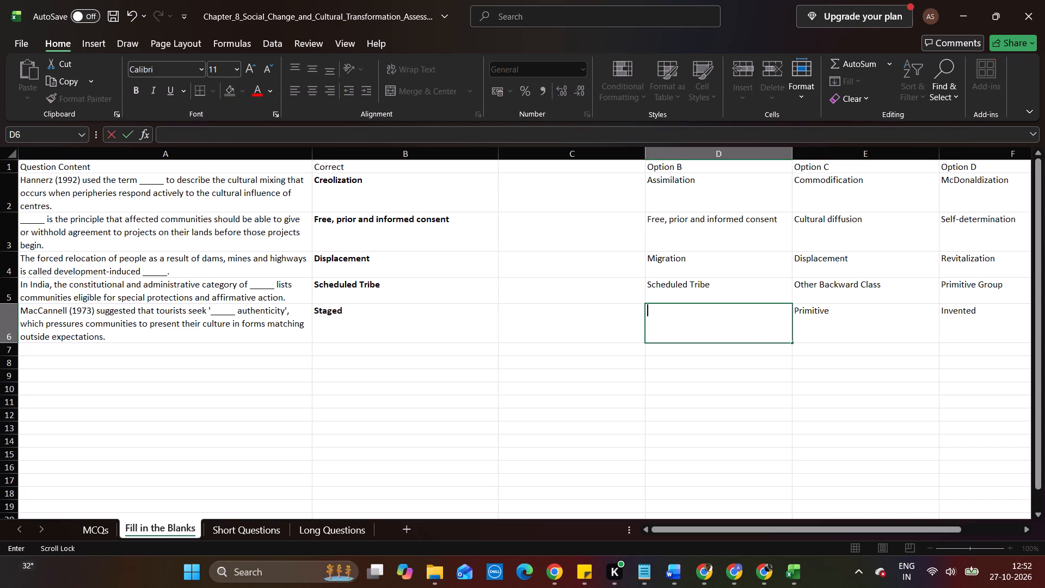
pyautogui.press('Right')
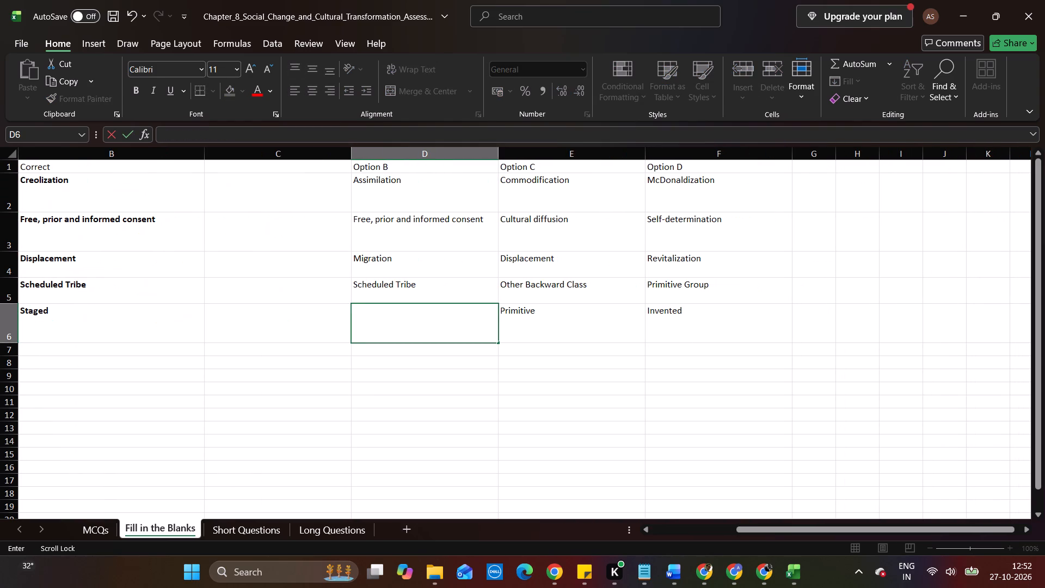
pyautogui.press('BackSpace')
pyautogui.press('Right')
pyautogui.press('BackSpace')
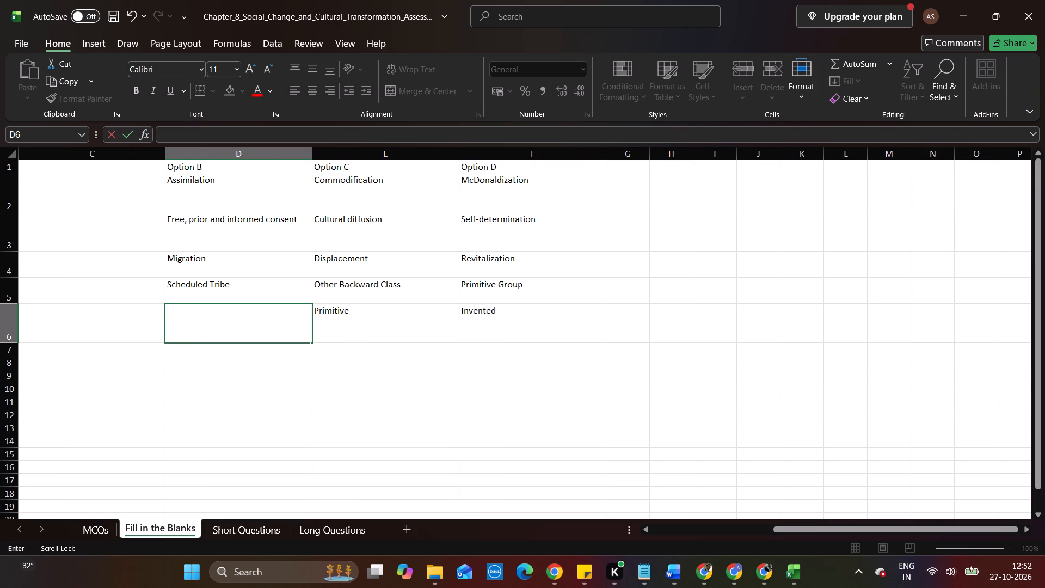
pyautogui.click(452, 329)
pyautogui.press('BackSpace')
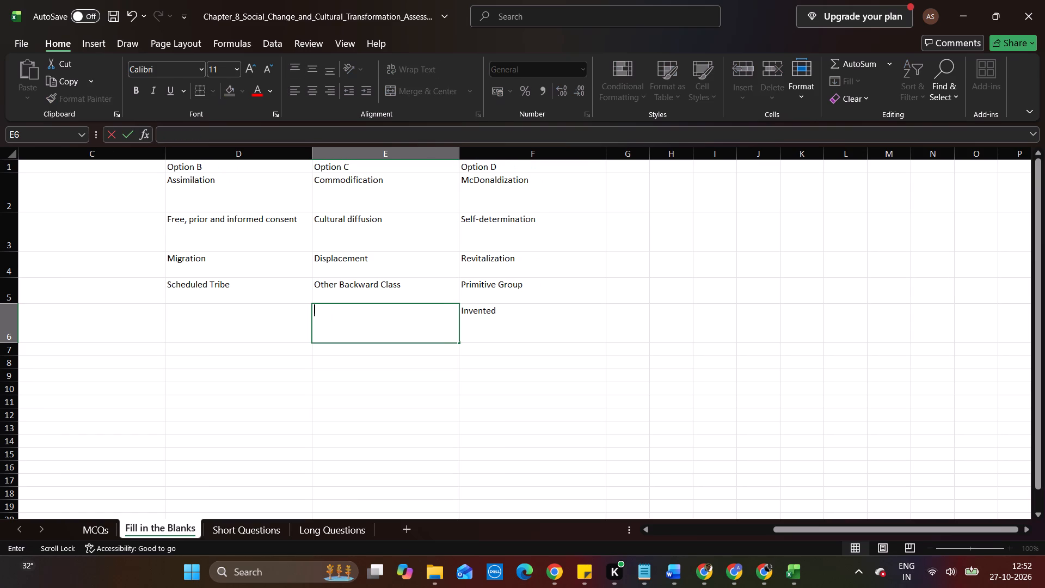
pyautogui.click(507, 308)
pyautogui.press('BackSpace')
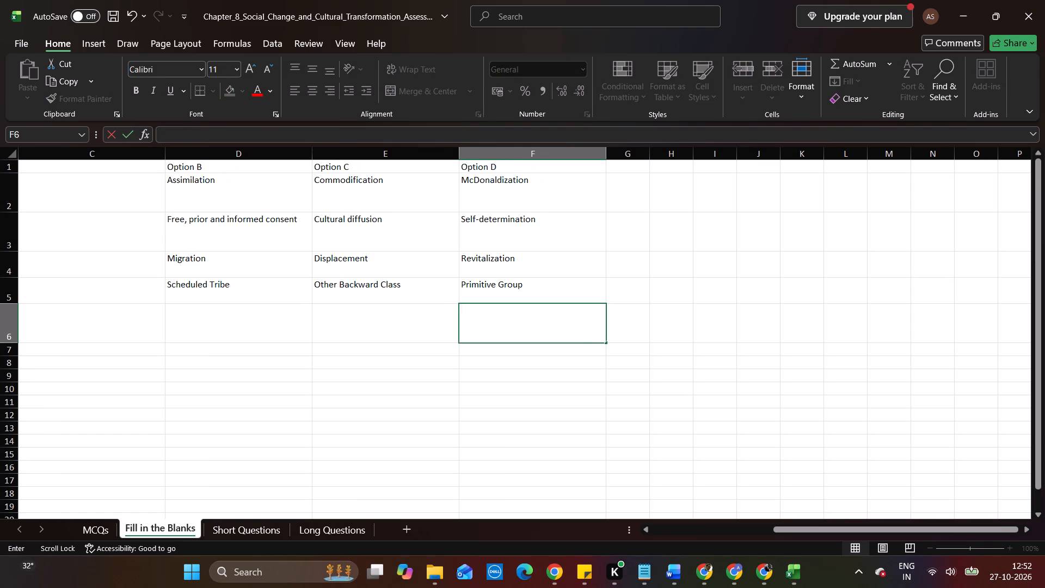
# Clear the Option D entries in cells F5 to F2 and the Option D heading in F1.
pyautogui.click(509, 287)
pyautogui.press('BackSpace')
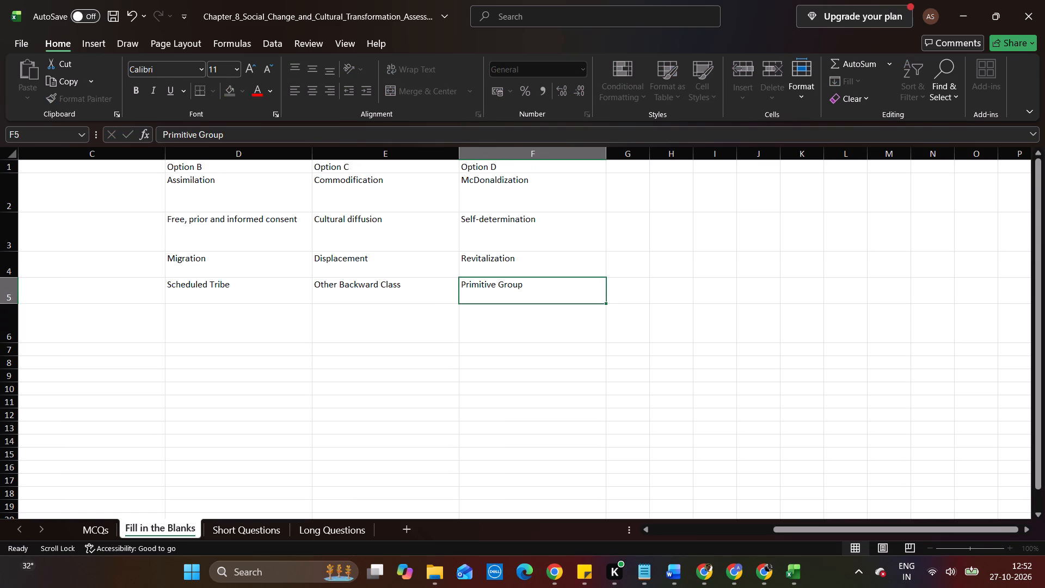
pyautogui.press('BackSpace')
pyautogui.click(503, 275)
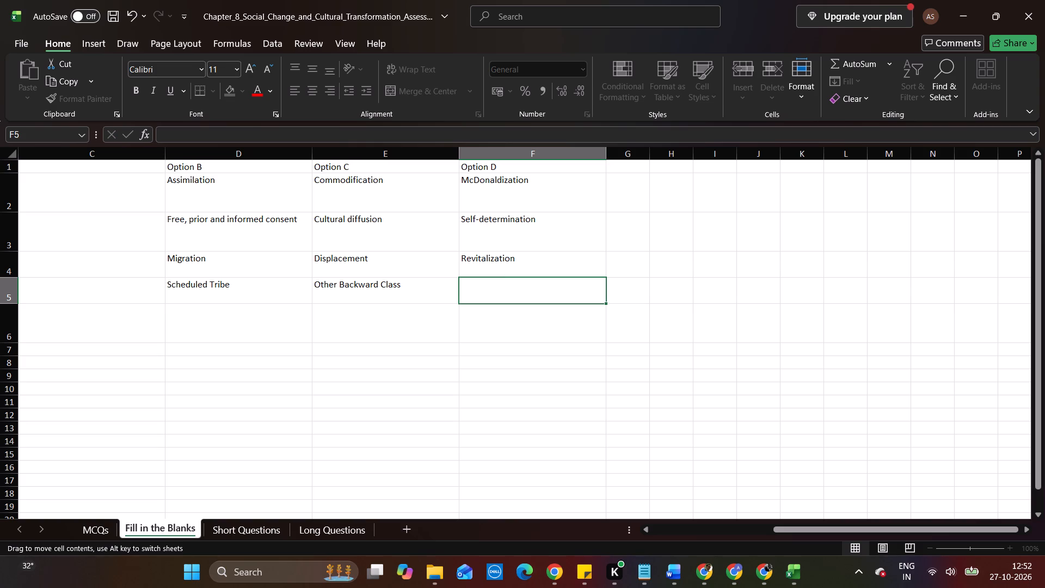
pyautogui.click(499, 260)
pyautogui.press('BackSpace')
pyautogui.click(499, 233)
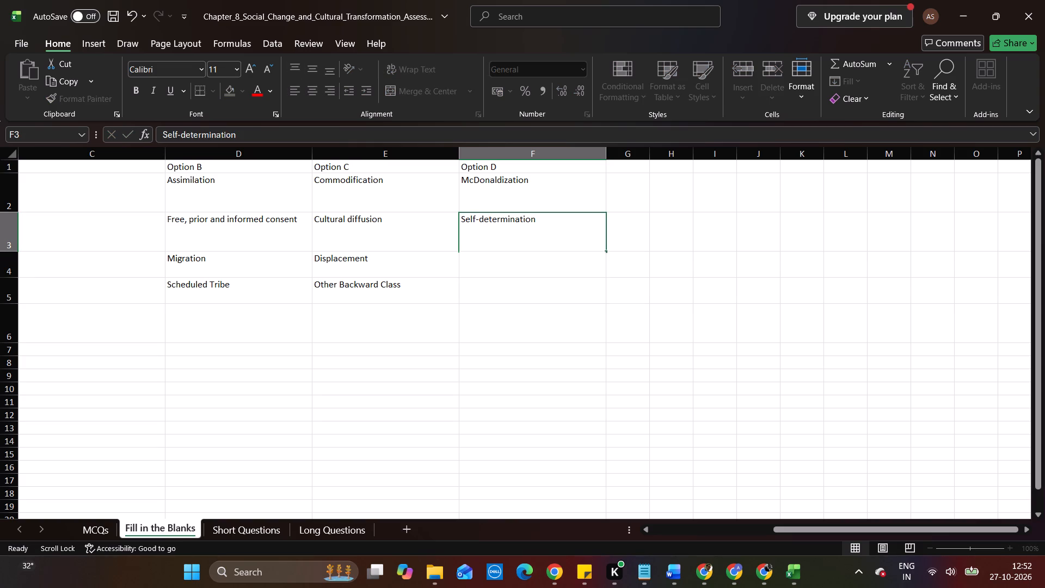
pyautogui.press('BackSpace')
pyautogui.click(501, 201)
pyautogui.press('BackSpace')
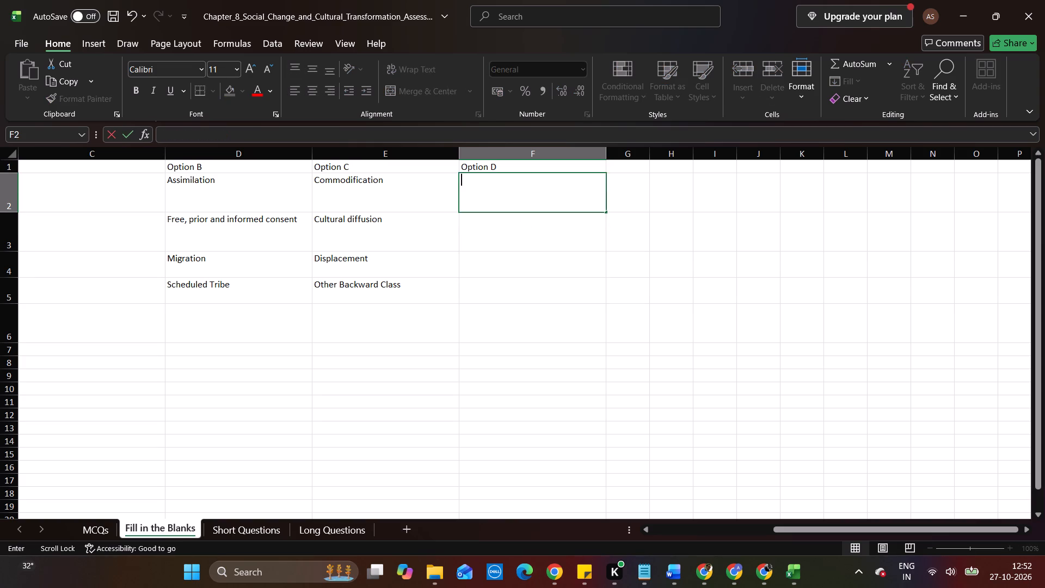
pyautogui.click(503, 169)
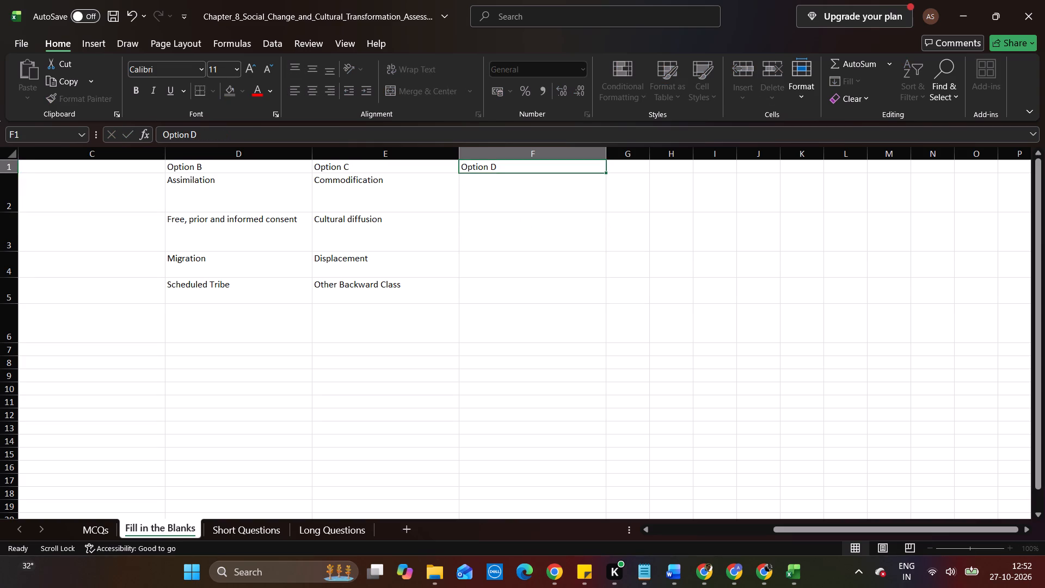
pyautogui.press('BackSpace')
# Clear the Option C heading in E1, and the Option B heading and entries in cells D1 to D5.
pyautogui.click(444, 167)
pyautogui.press('BackSpace')
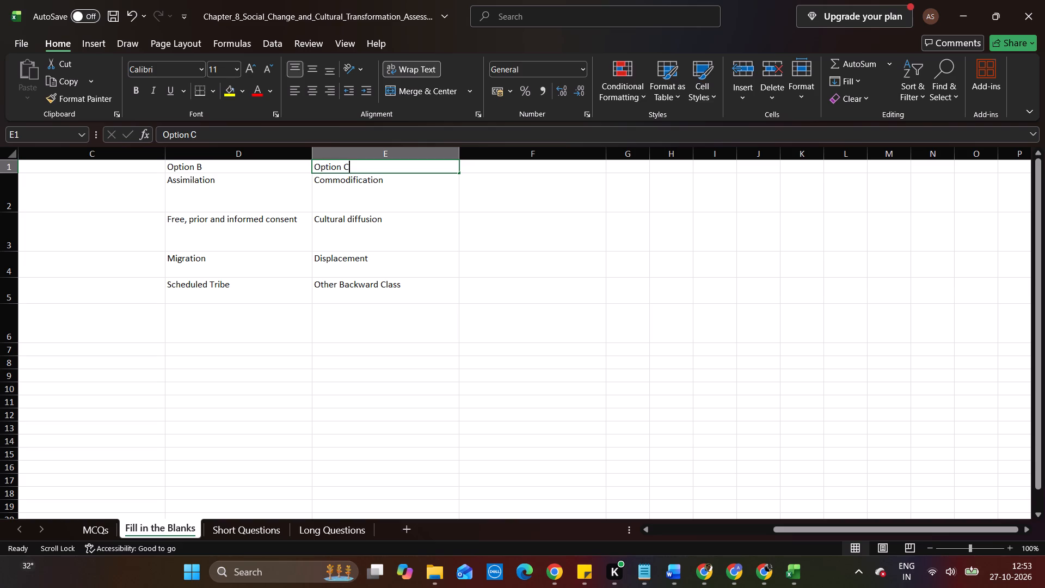
pyautogui.click(289, 167)
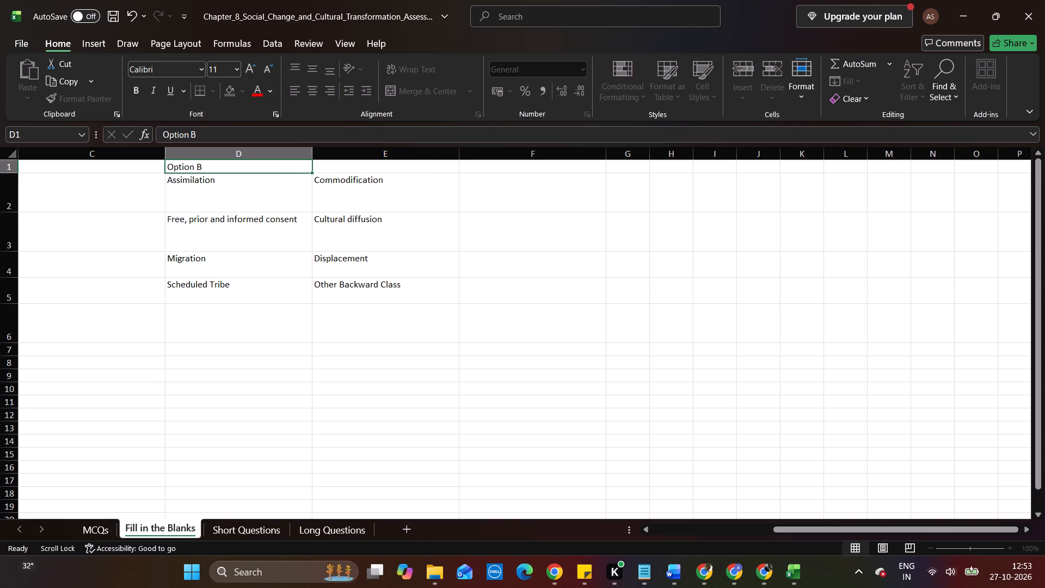
pyautogui.press('BackSpace')
pyautogui.click(286, 179)
pyautogui.press('BackSpace')
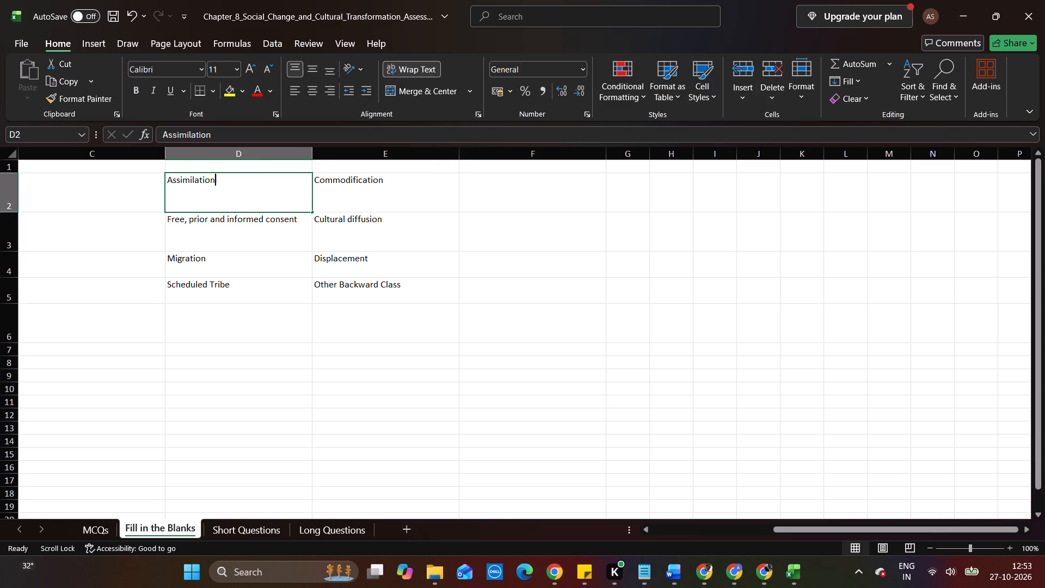
pyautogui.click(263, 216)
pyautogui.press('BackSpace')
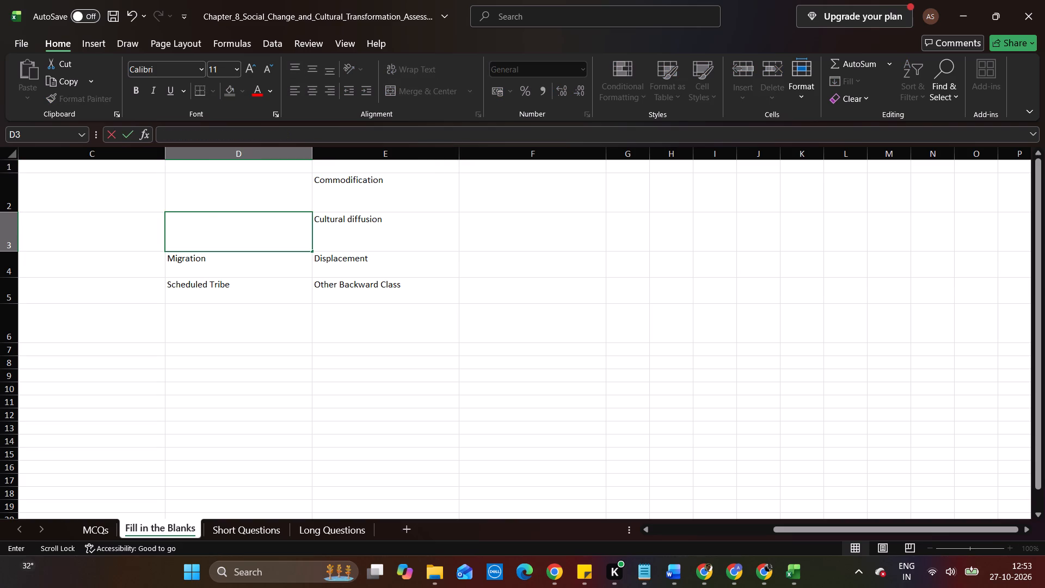
pyautogui.click(255, 272)
pyautogui.press('BackSpace')
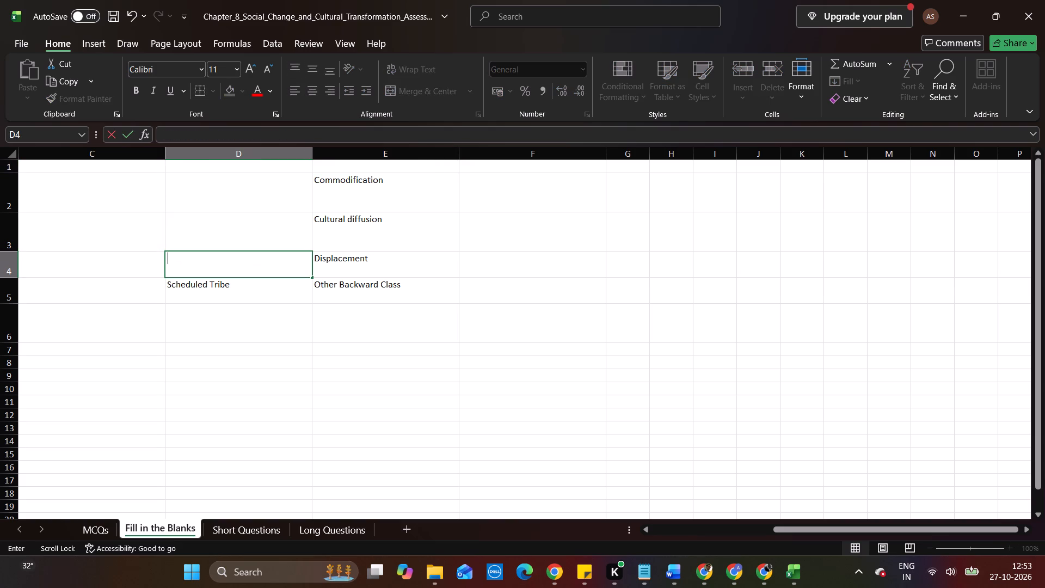
pyautogui.click(256, 292)
pyautogui.press('BackSpace')
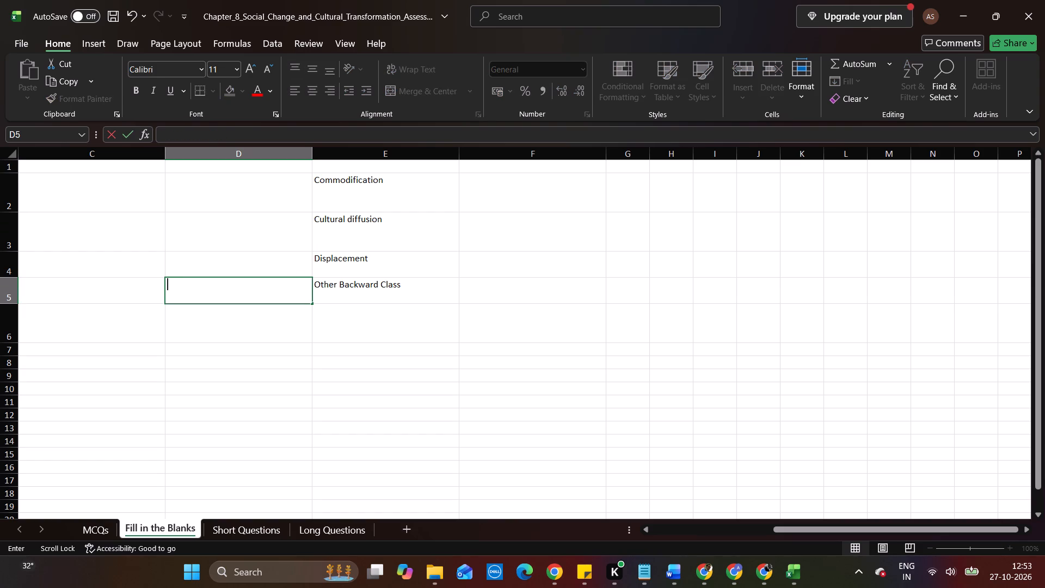
# Clear the remaining Option C entries in cells E5 to E2.
pyautogui.click(324, 290)
pyautogui.press('BackSpace')
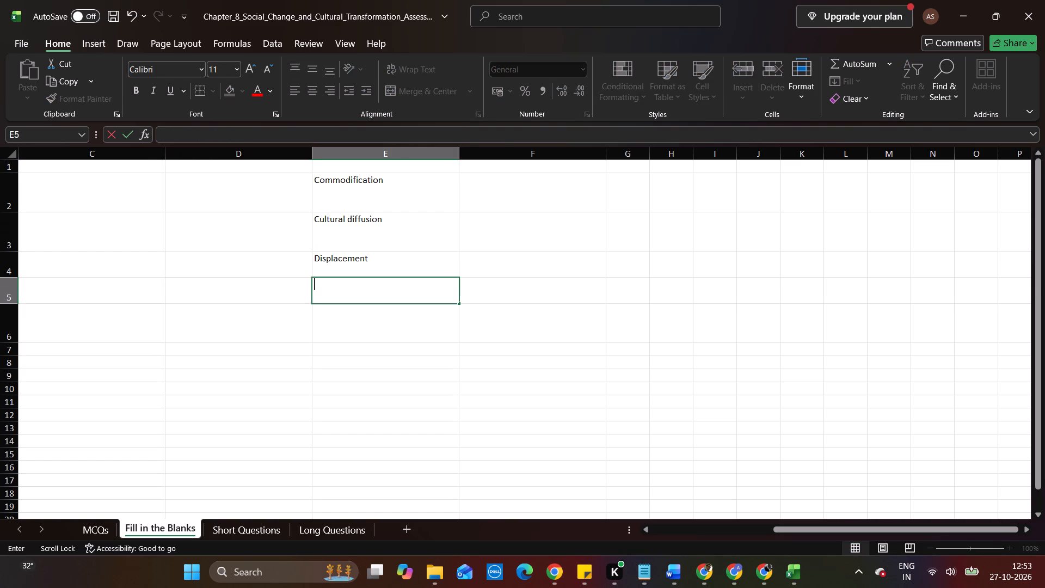
pyautogui.click(340, 260)
pyautogui.press('BackSpace')
pyautogui.click(348, 224)
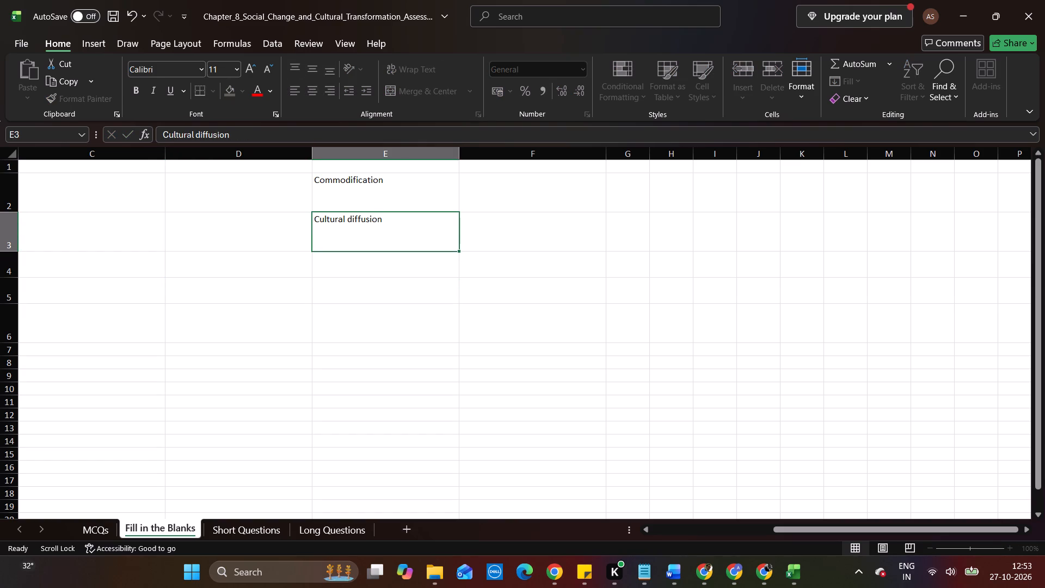
pyautogui.press('BackSpace')
pyautogui.click(361, 193)
pyautogui.press('BackSpace')
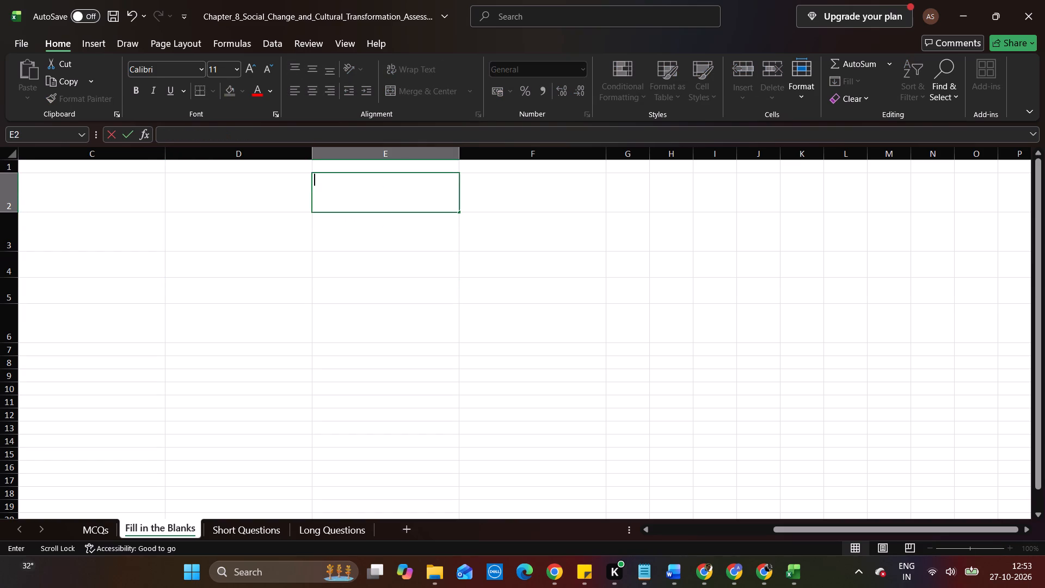
# Save the Chapter 8 assessment workbook with the cleared Fill in the Blanks options.
pyautogui.hscroll(3, 361, 193)
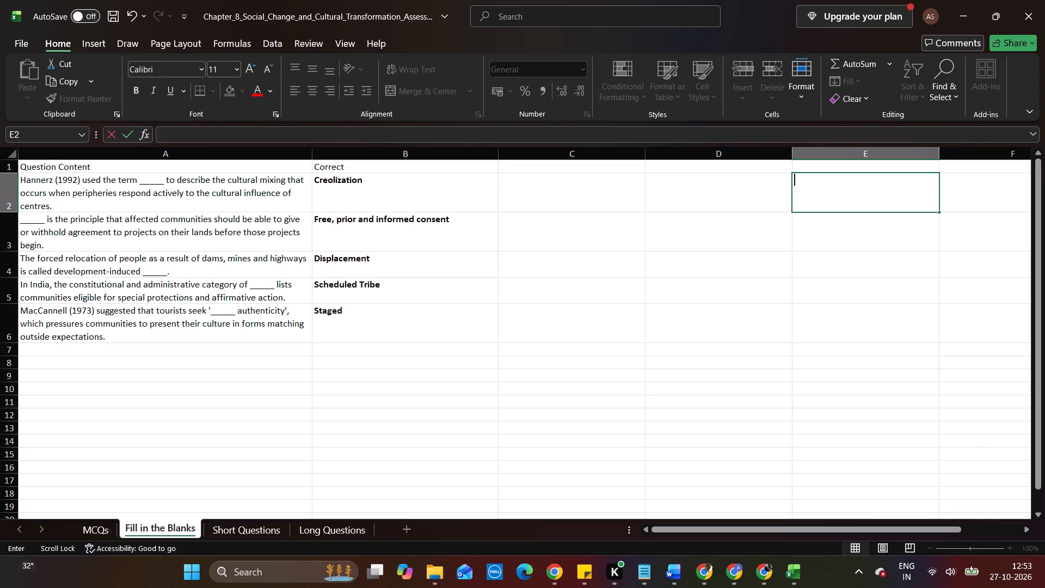
pyautogui.hotkey('ctrl', 's')
pyautogui.hotkey('ctrl', 's')
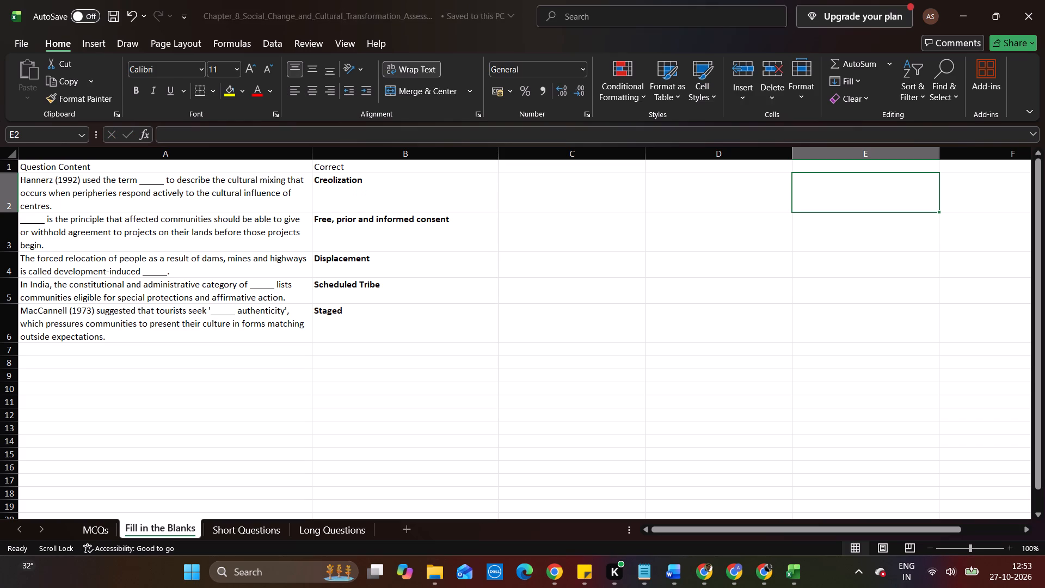
pyautogui.hotkey('ctrl', 's')
pyautogui.hotkey('ctrl', 's')
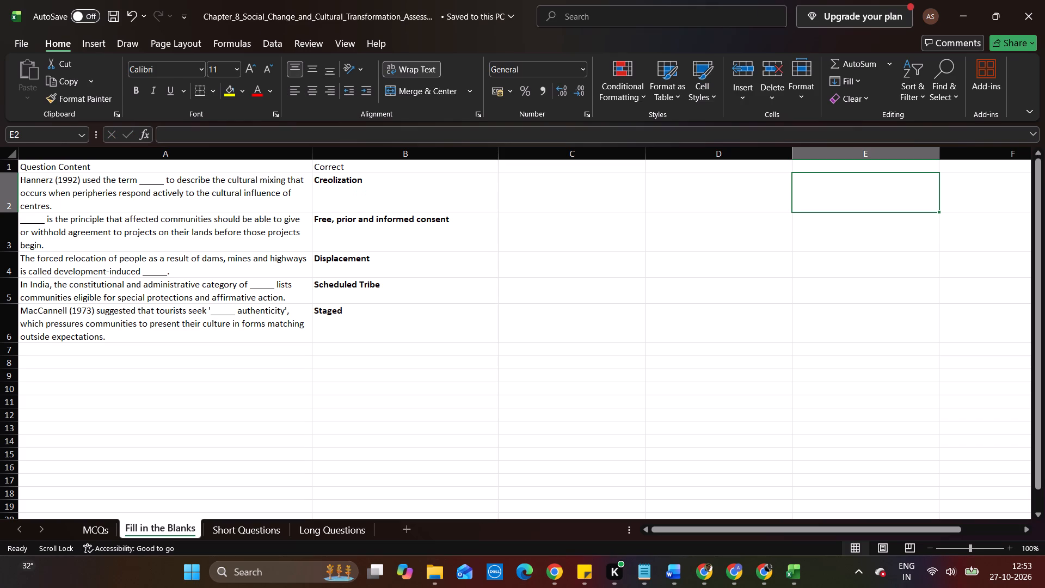
# Look over the Short Questions, Long Questions, Fill in the Blanks and MCQs sheets, and save the workbook again.
pyautogui.click(240, 531)
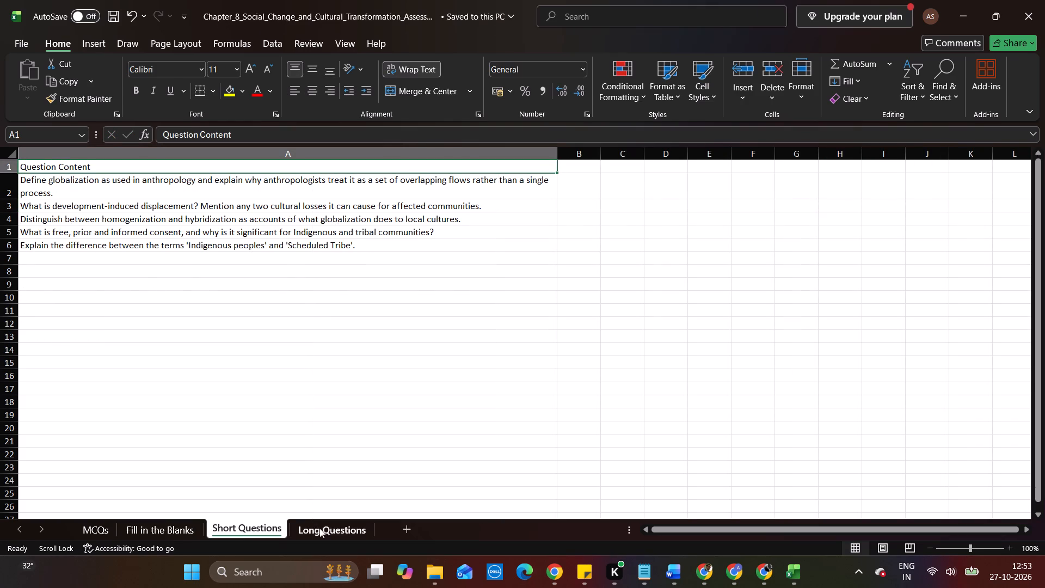
pyautogui.click(321, 529)
pyautogui.click(153, 537)
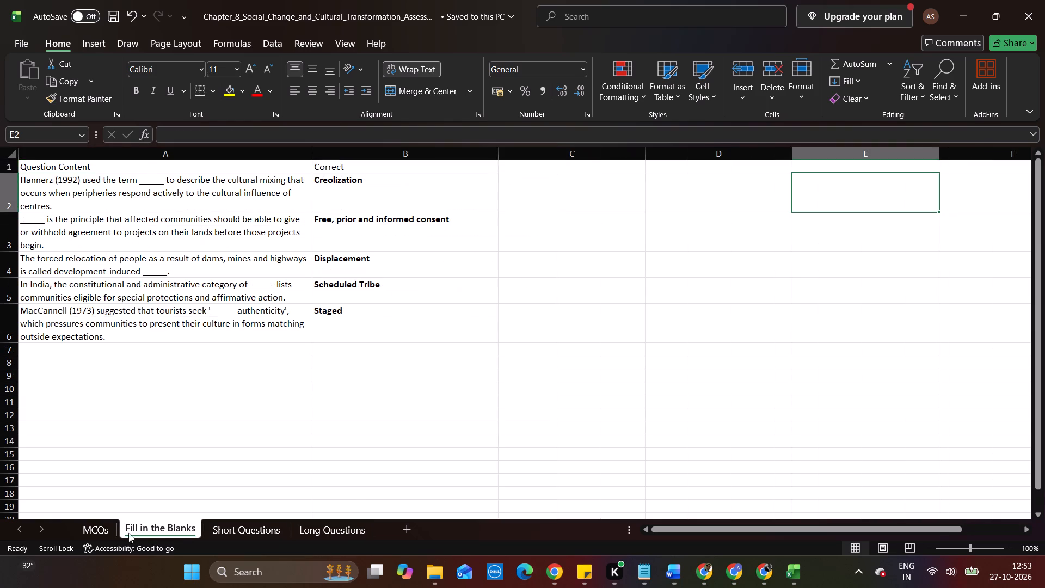
pyautogui.click(99, 529)
pyautogui.click(176, 525)
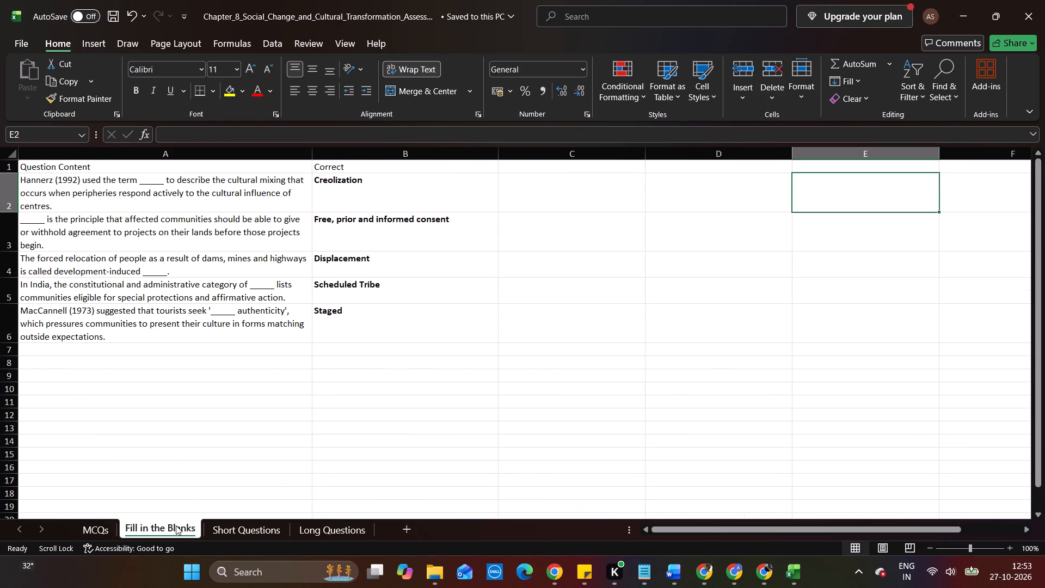
pyautogui.click(249, 531)
pyautogui.click(342, 528)
pyautogui.hotkey('ctrl', 's')
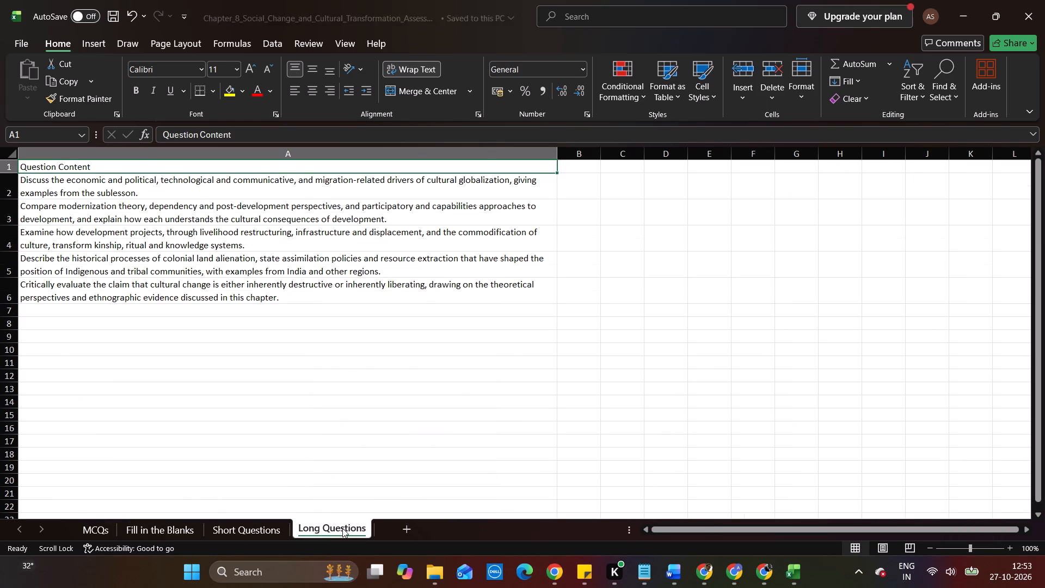
pyautogui.hotkey('ctrl', 's')
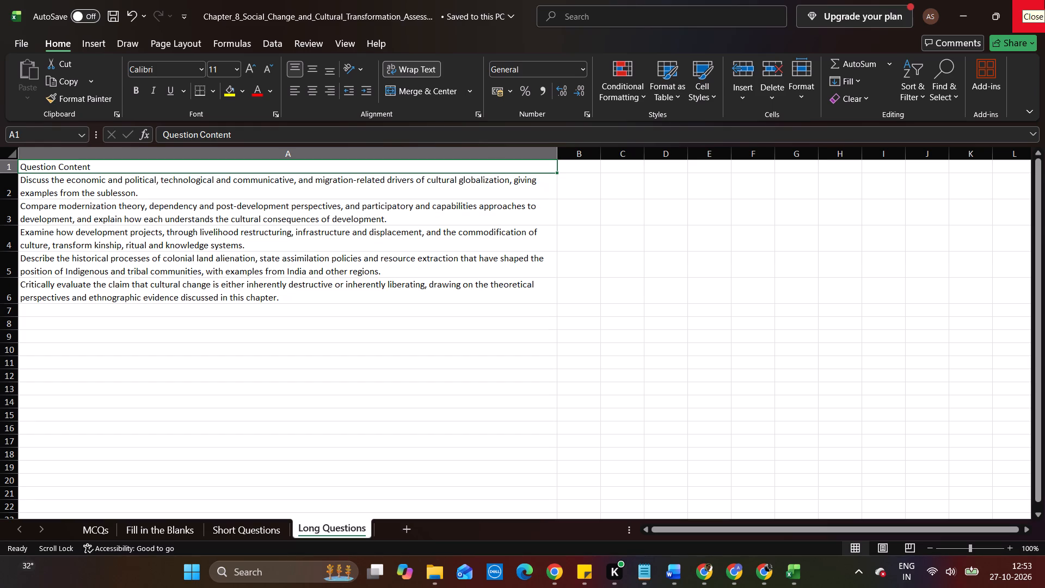
pyautogui.hotkey('ctrl', 's')
pyautogui.hotkey('ctrl', 's')
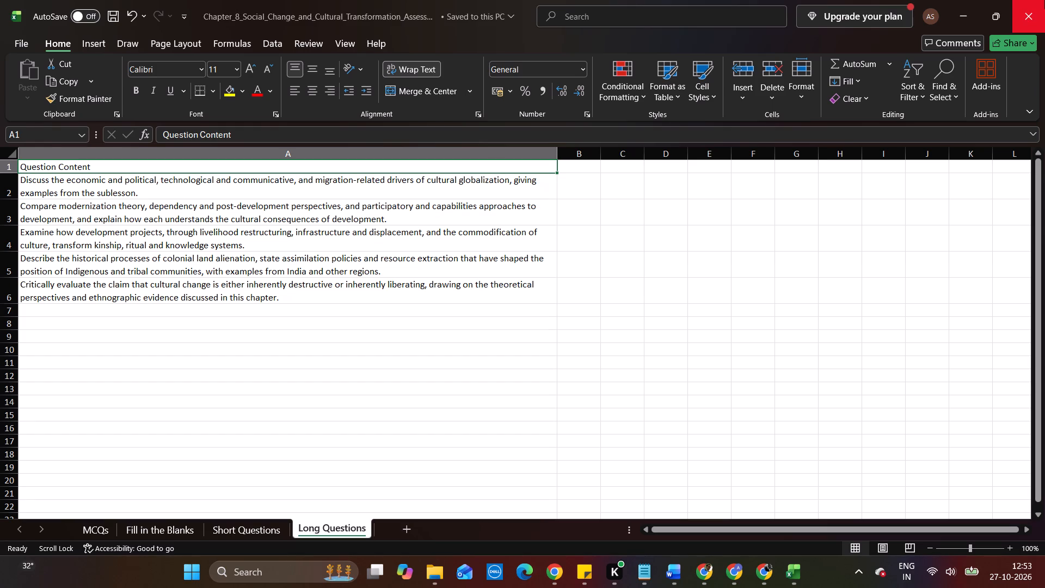
# Recheck the Fill in the Blanks and MCQs sheets, and close the workbook.
pyautogui.click(153, 528)
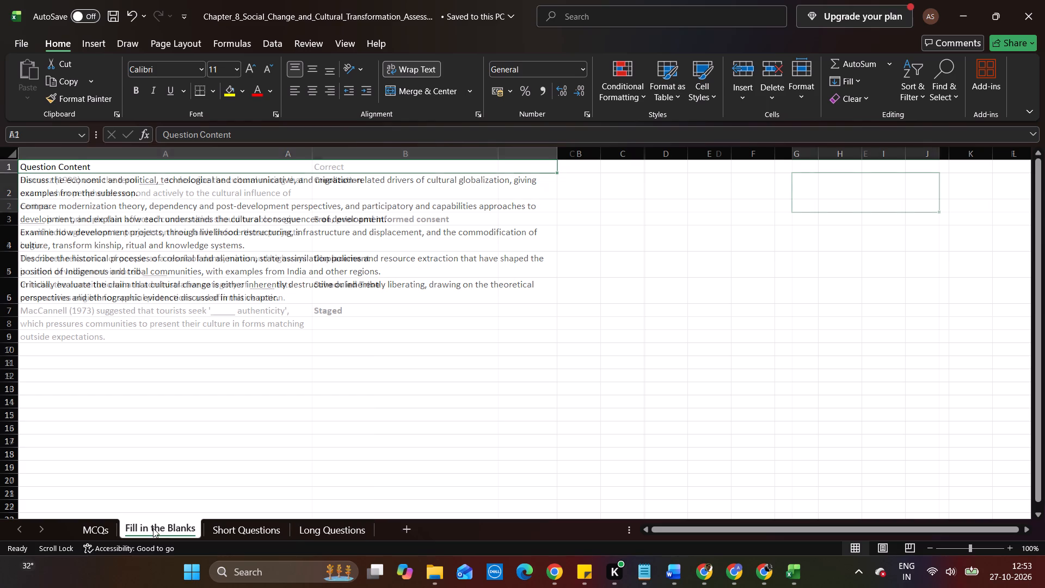
pyautogui.click(85, 530)
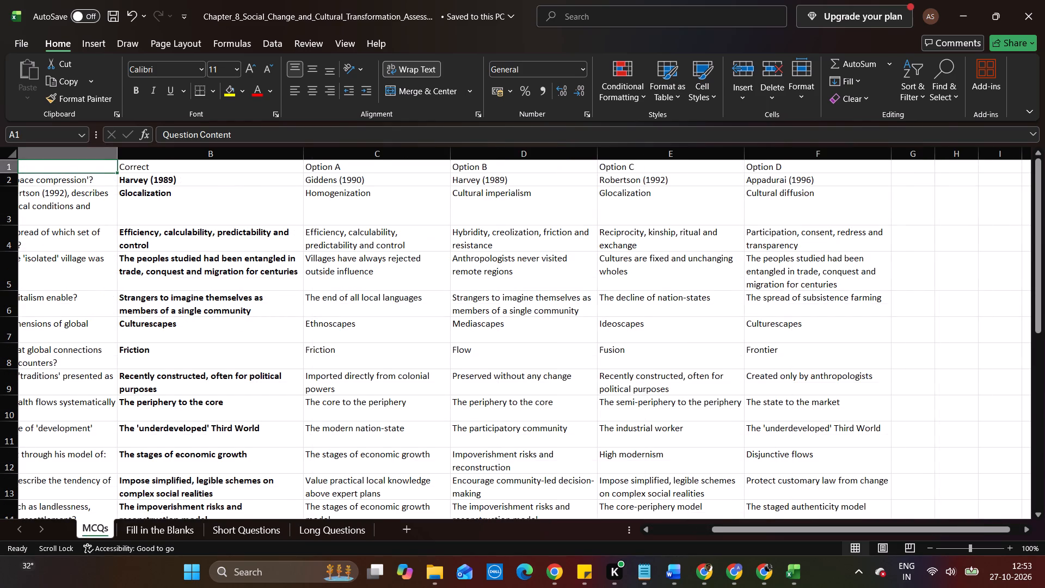
pyautogui.hscroll(2, 331, 437)
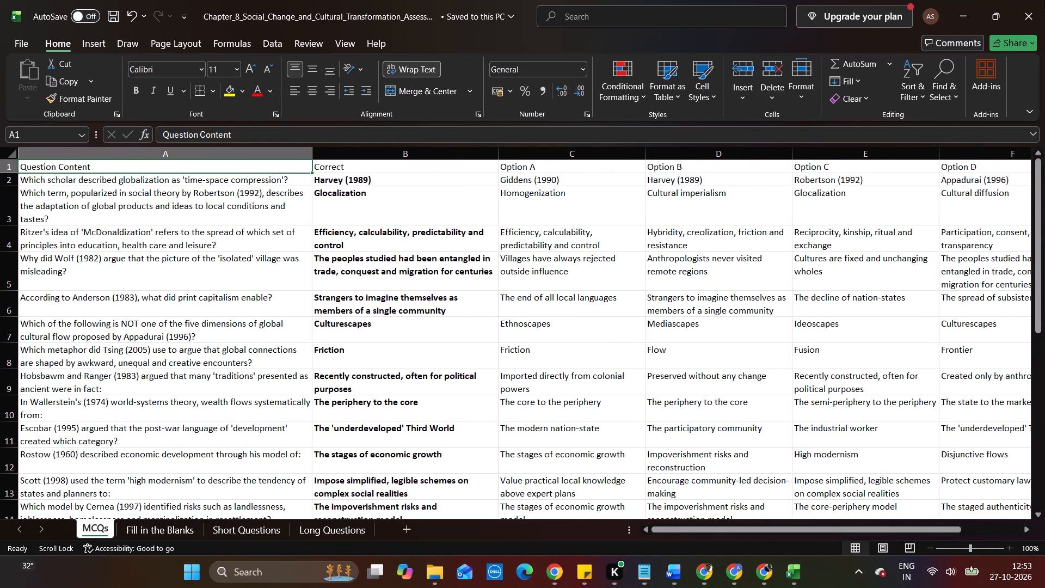
pyautogui.click(1044, 0)
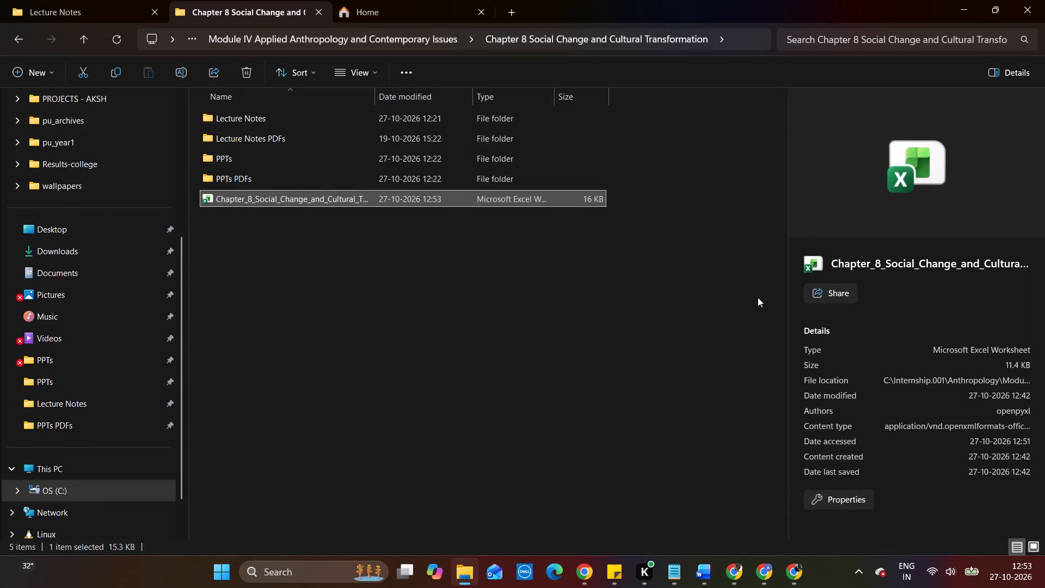
# Reopen the Chapter 8 assessment workbook from its folder, check all four sheets, and close it.
pyautogui.doubleClick(404, 195)
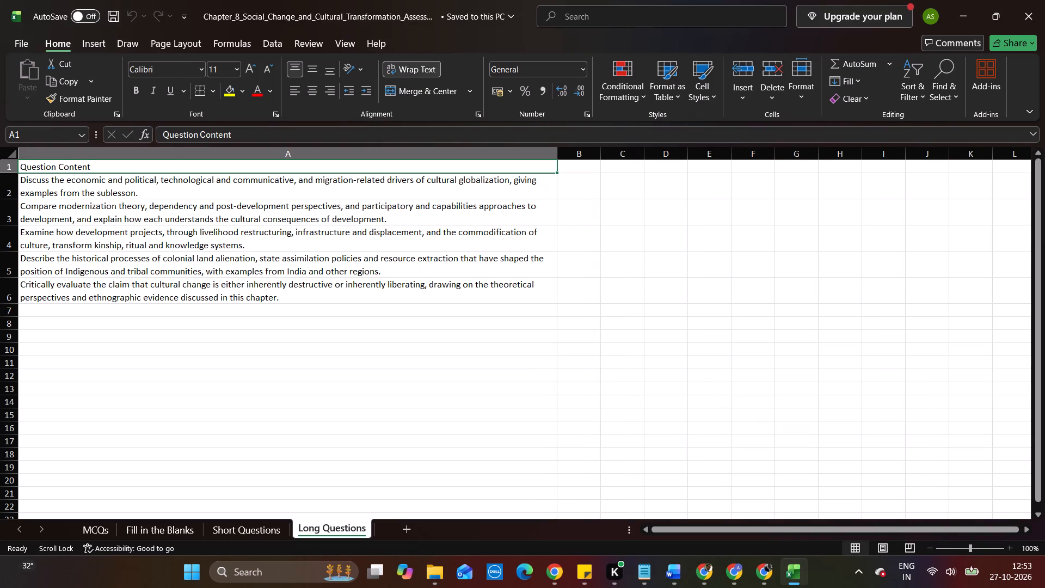
pyautogui.click(162, 537)
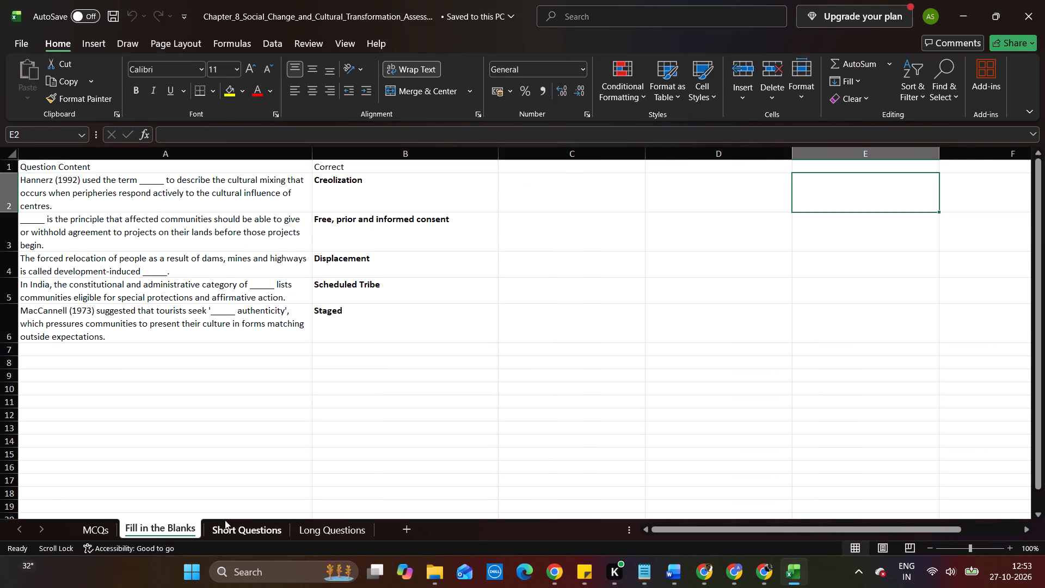
pyautogui.click(243, 527)
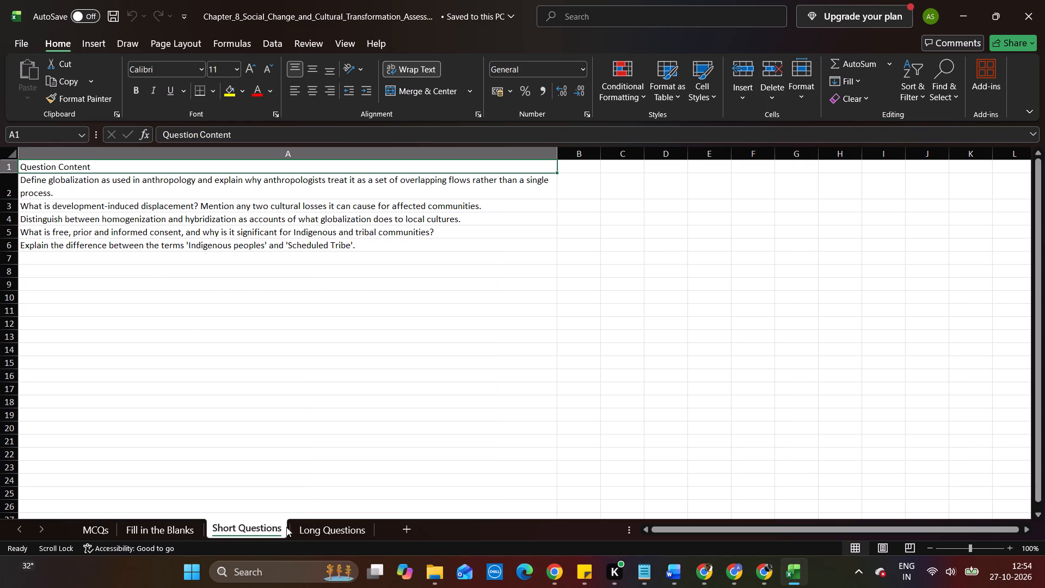
pyautogui.click(327, 523)
pyautogui.click(92, 531)
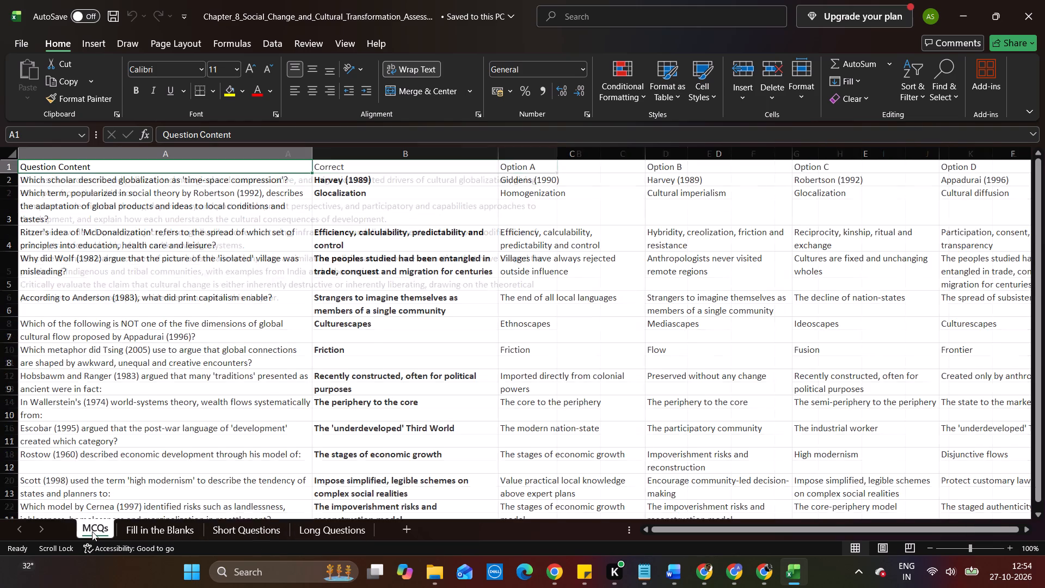
pyautogui.scroll(-4, 466, 427)
pyautogui.hscroll(-4, 466, 427)
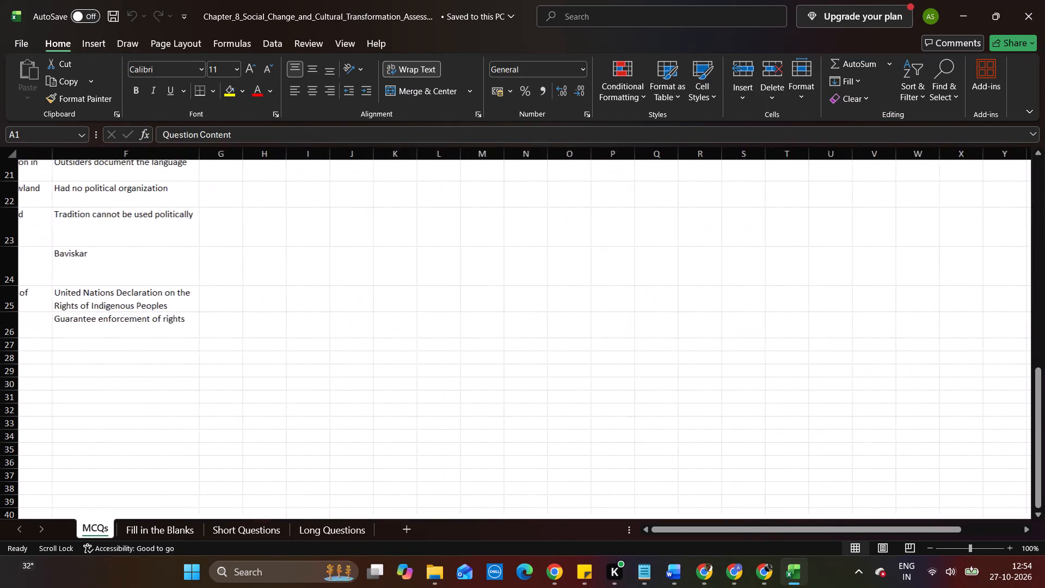
pyautogui.click(1044, 0)
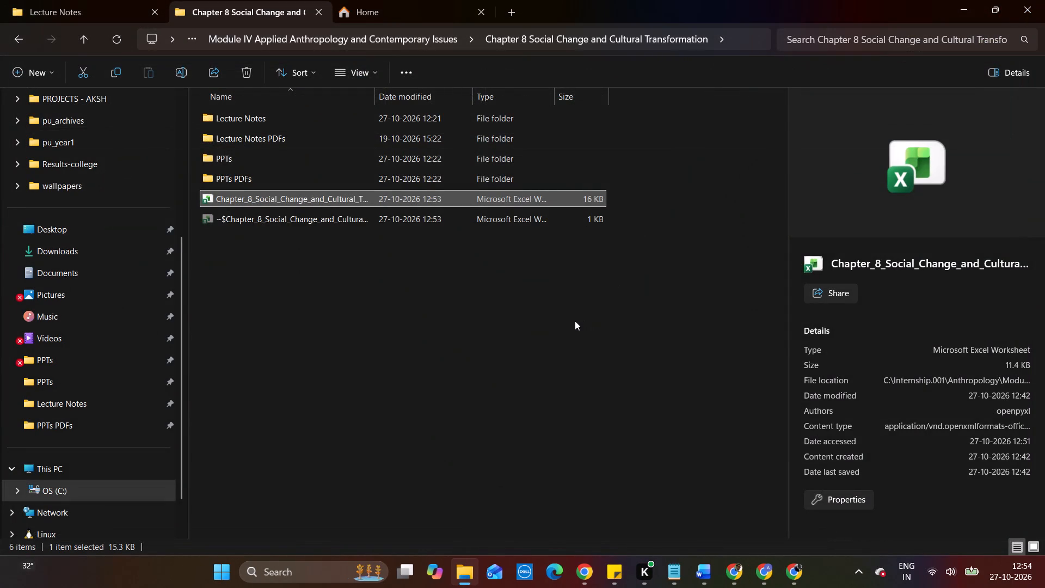
# Reopen the Chapter 8 assessment workbook, check the MCQs sheet, and close the workbook.
pyautogui.doubleClick(346, 200)
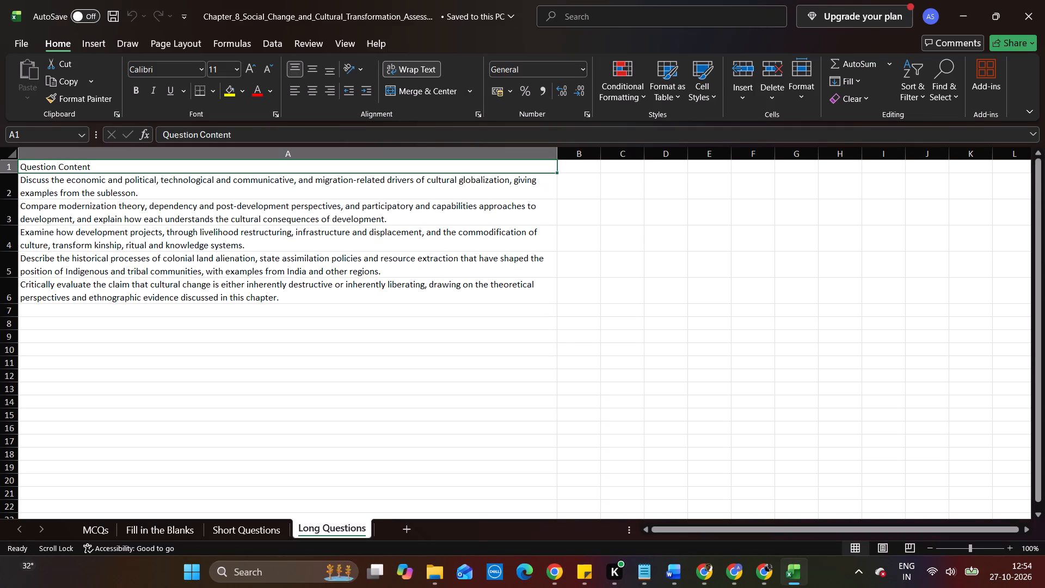
pyautogui.click(93, 534)
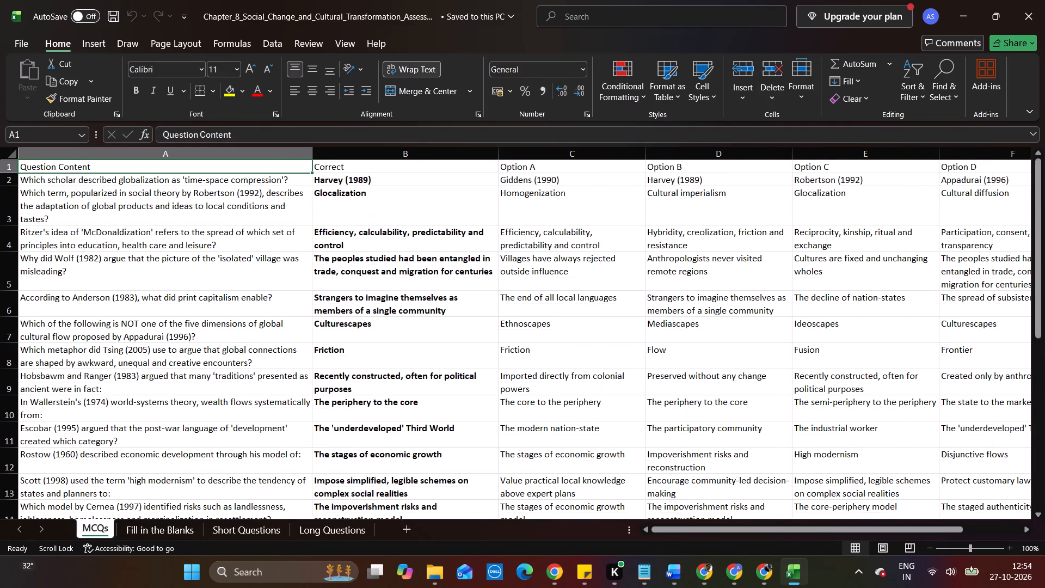
pyautogui.click(1044, 0)
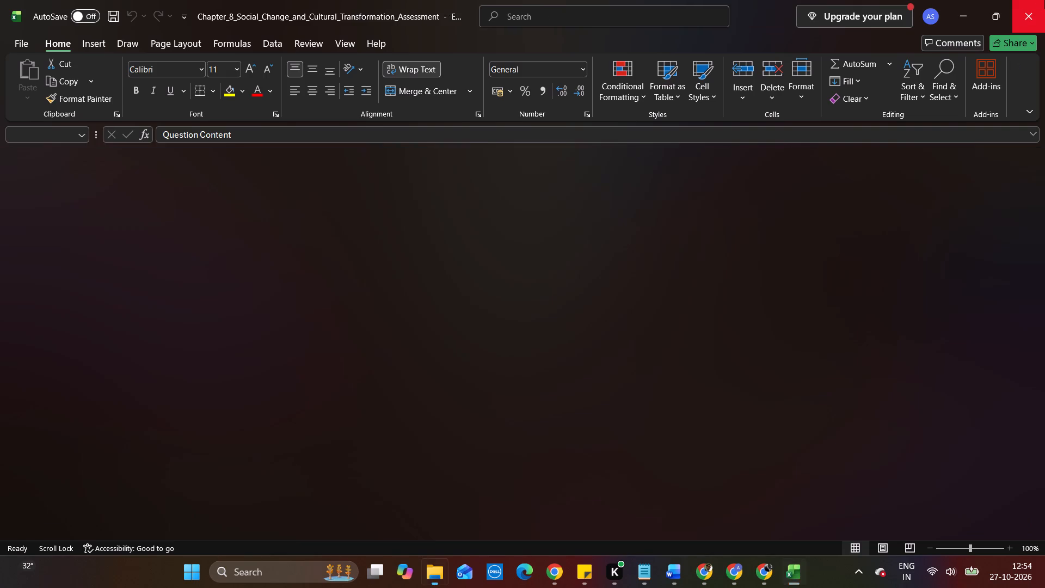
# Reopen the Chapter 8 assessment workbook, check the Fill in the Blanks sheet, save the workbook and close it.
pyautogui.doubleClick(353, 206)
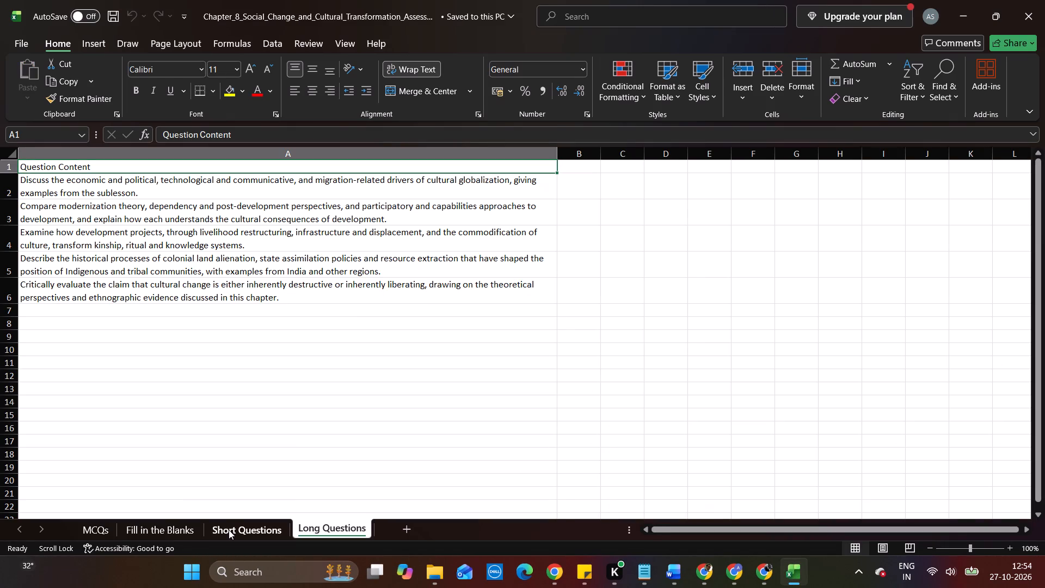
pyautogui.click(171, 526)
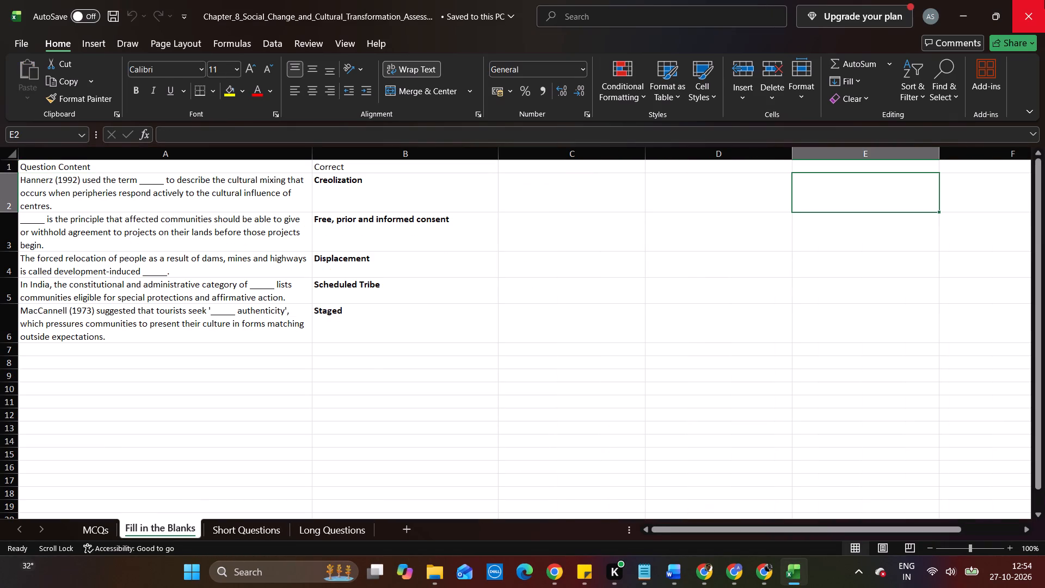
pyautogui.click(735, 355)
pyautogui.hotkey('ctrl', 's')
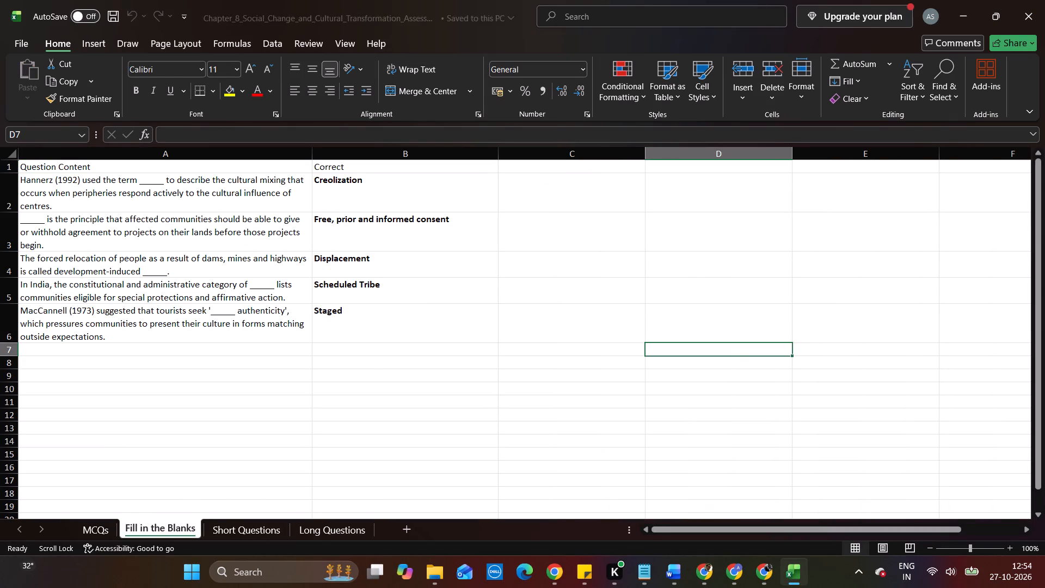
pyautogui.click(1044, 0)
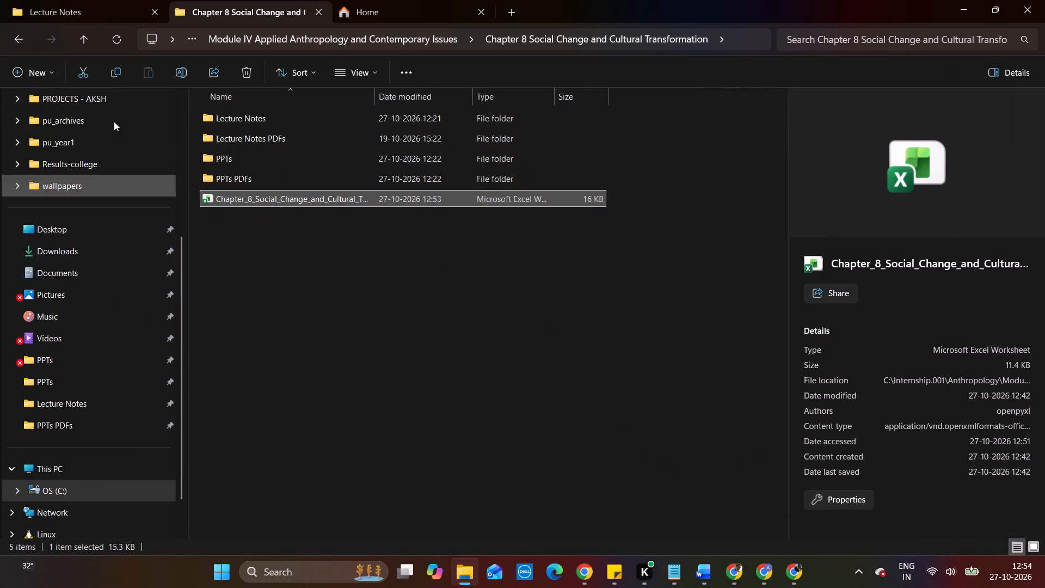
# Move the Chapter_9_Assessment file from Downloads into the Chapter 9 Anthropology in Contemporary Contexts folder.
pyautogui.click(24, 40)
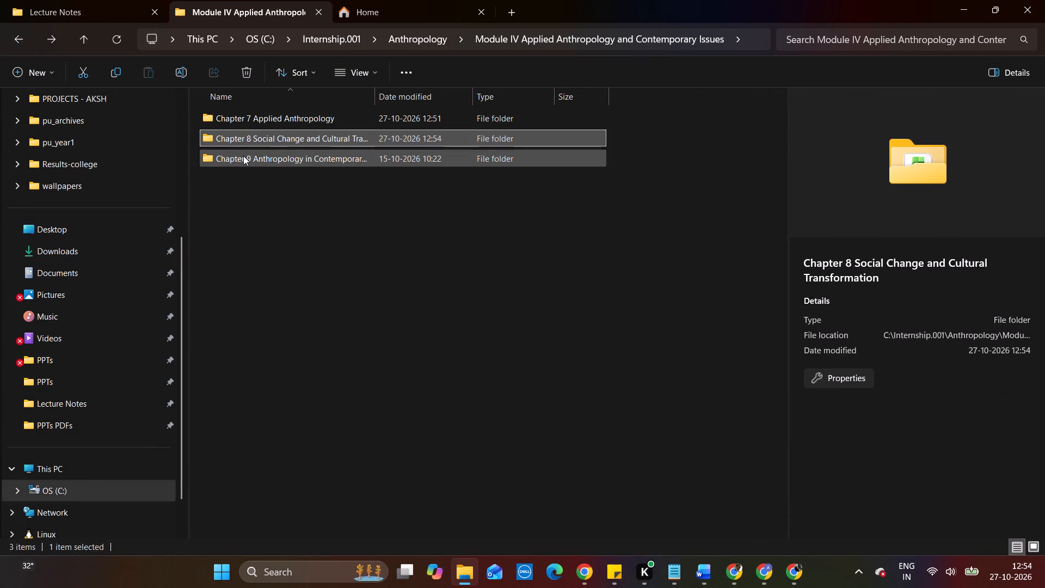
pyautogui.doubleClick(243, 156)
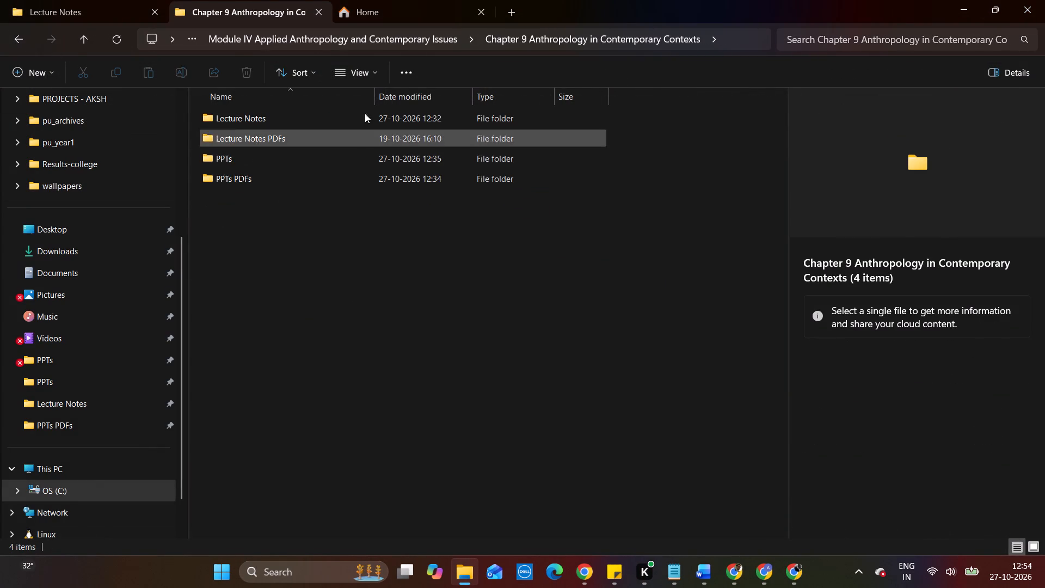
pyautogui.click(351, 7)
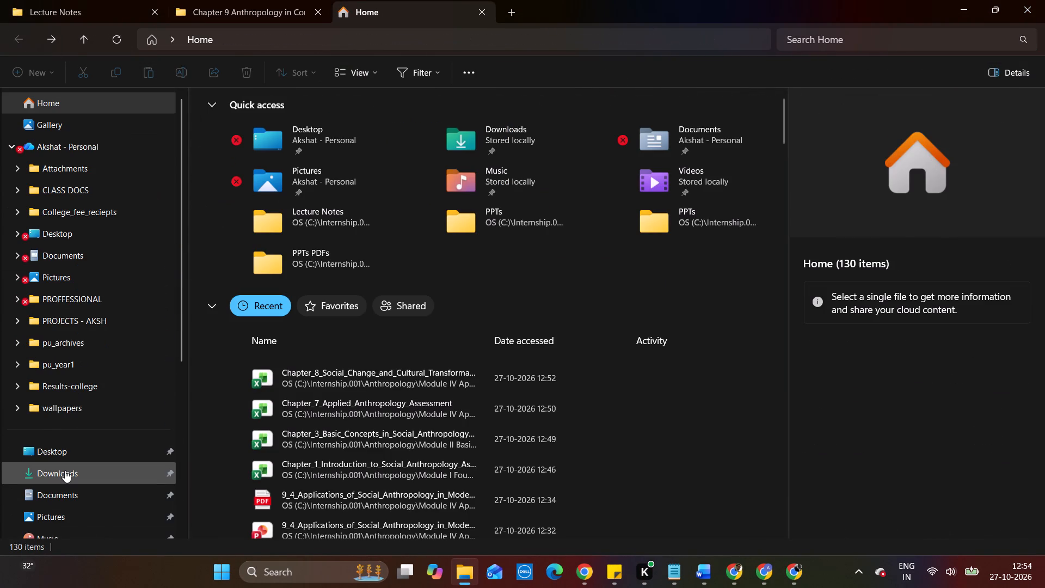
pyautogui.click(65, 470)
pyautogui.click(372, 133)
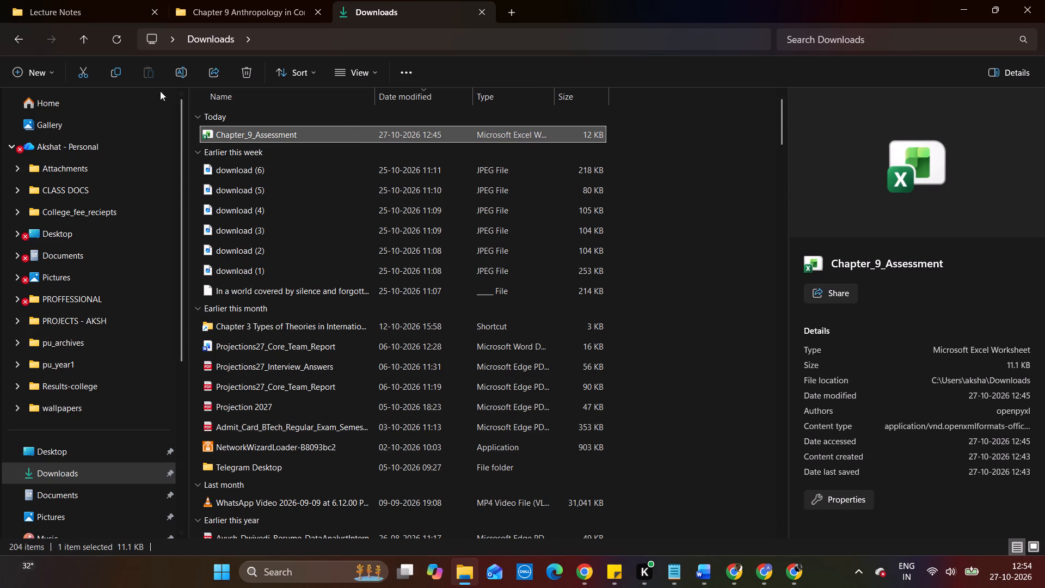
pyautogui.click(93, 76)
pyautogui.click(256, 4)
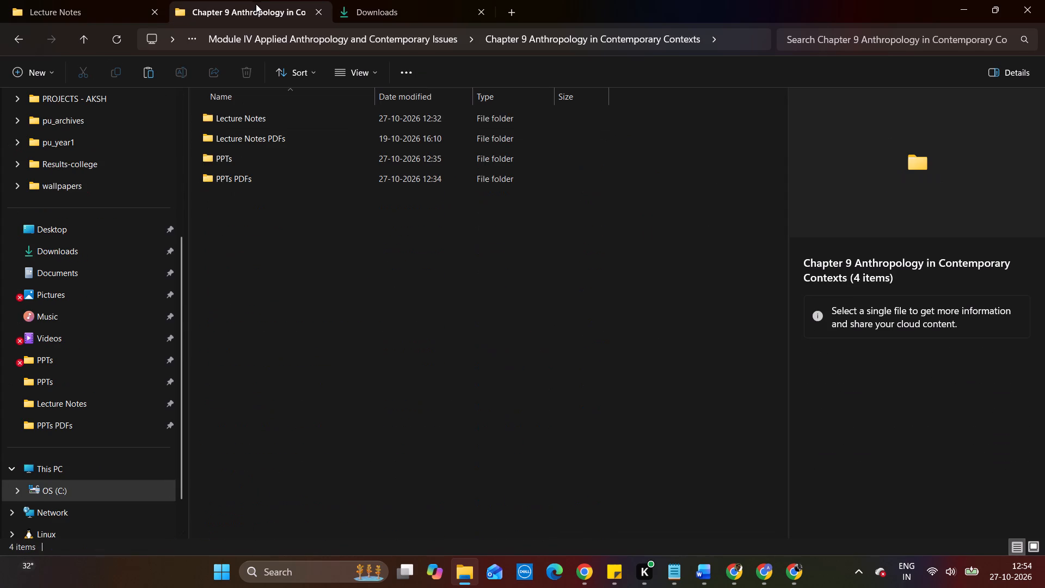
pyautogui.click(266, 232)
pyautogui.hotkey('ctrl', 'v')
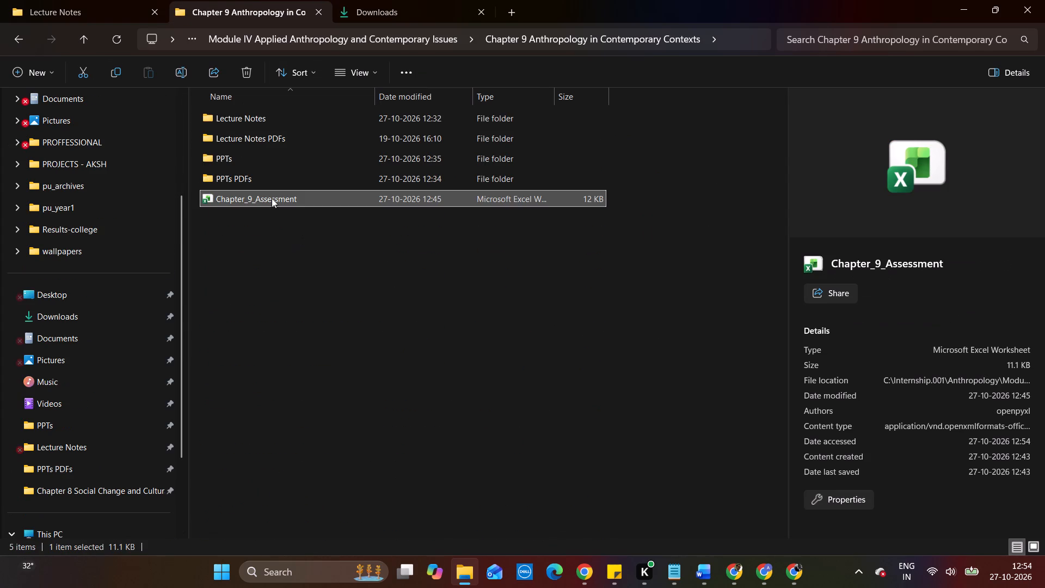
# Open the Chapter_9_Assessment workbook from its chapter folder, enable editing, and look through the MCQs sheet.
pyautogui.doubleClick(272, 198)
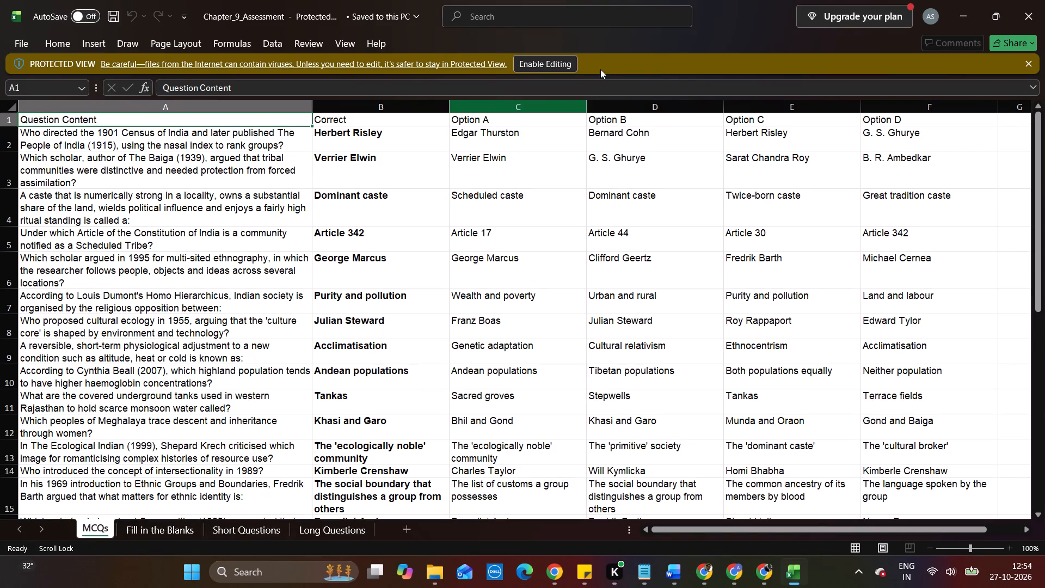
pyautogui.click(560, 60)
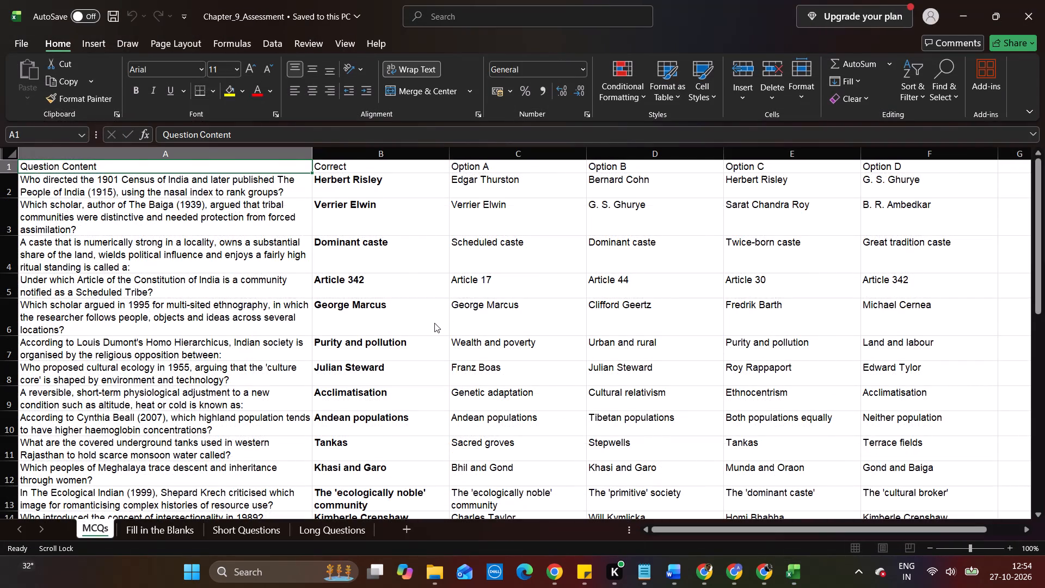
pyautogui.scroll(-3, 434, 323)
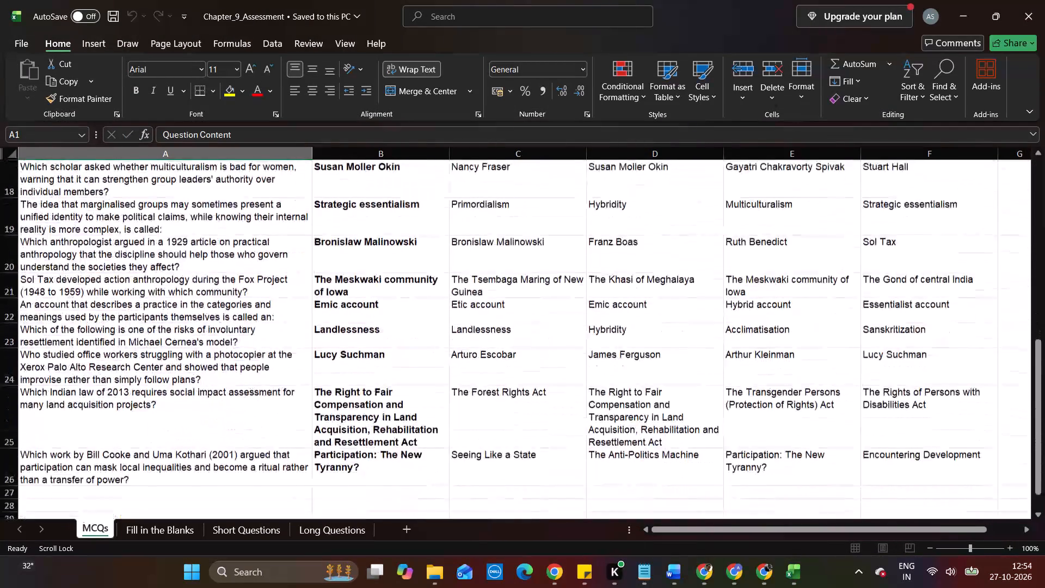
pyautogui.scroll(-2, 434, 323)
# Clear the Option A header and all its entries, C1 to C6, on the Fill in the Blanks sheet.
pyautogui.click(167, 532)
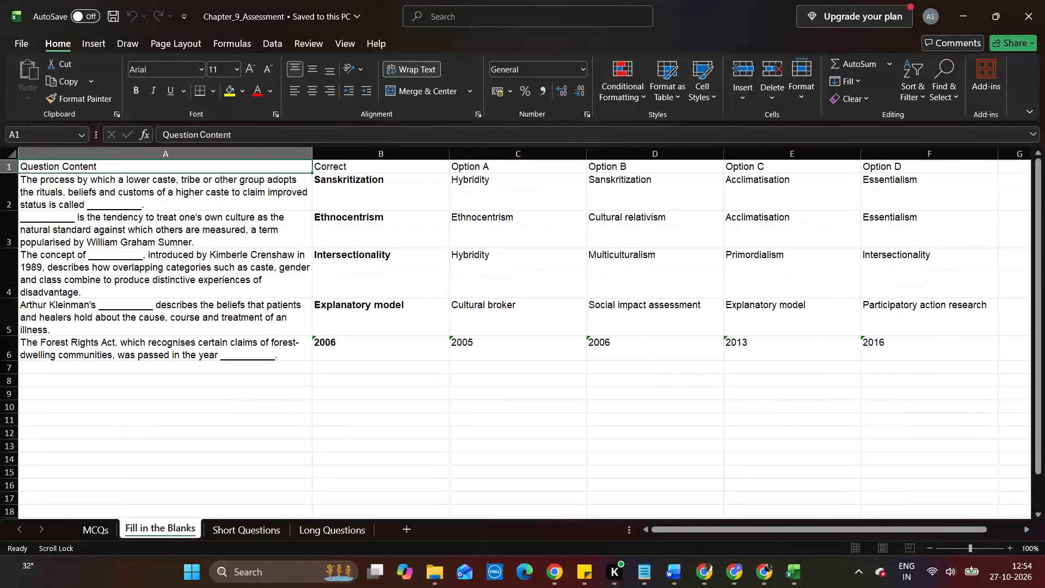
pyautogui.click(498, 168)
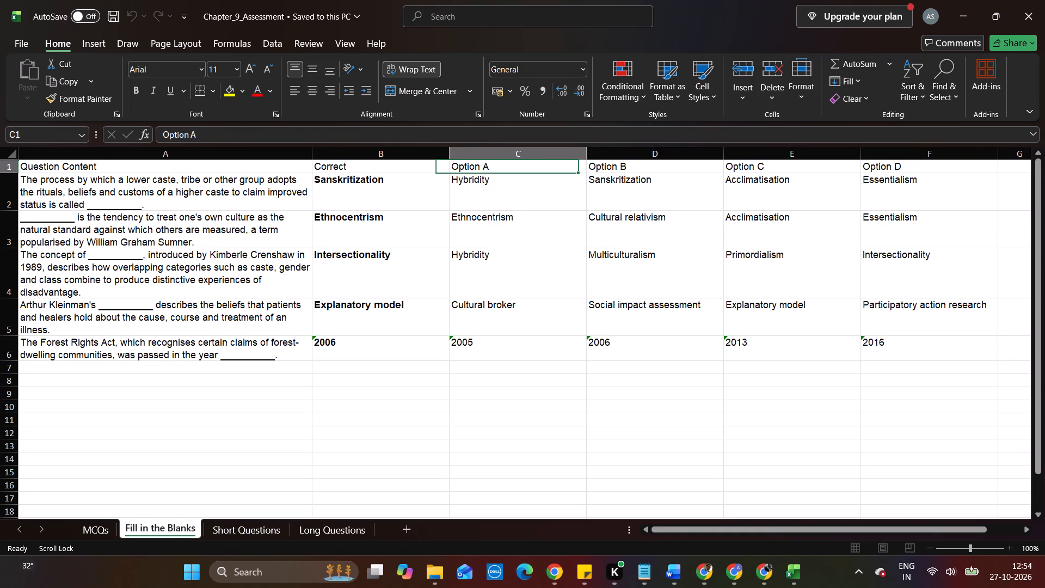
pyautogui.press('BackSpace')
pyautogui.press('Down')
pyautogui.press('BackSpace')
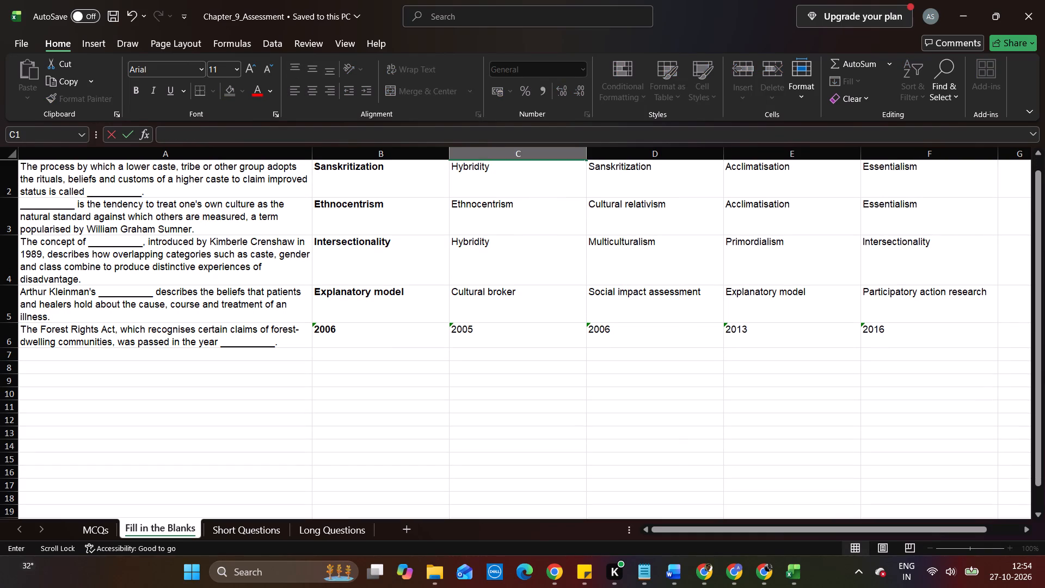
pyautogui.click(496, 187)
pyautogui.press('BackSpace')
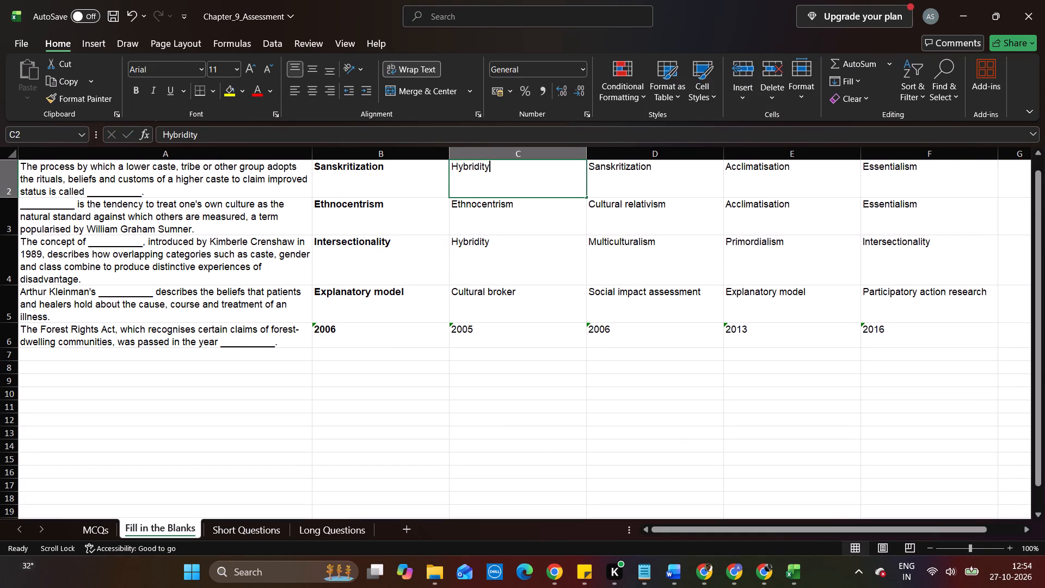
pyautogui.press('Down')
pyautogui.press('BackSpace')
pyautogui.click(496, 187)
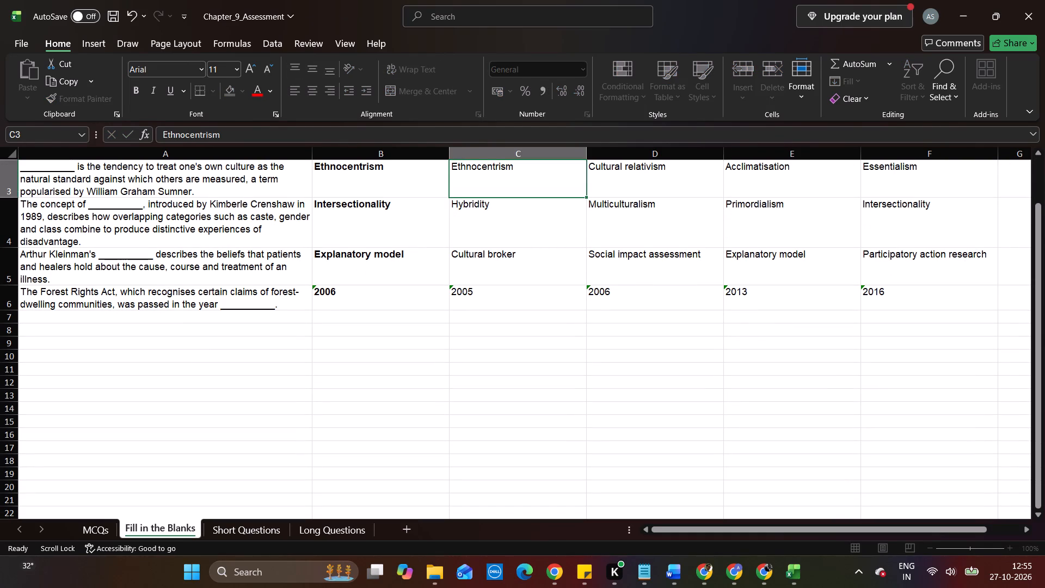
pyautogui.scroll(1, 487, 224)
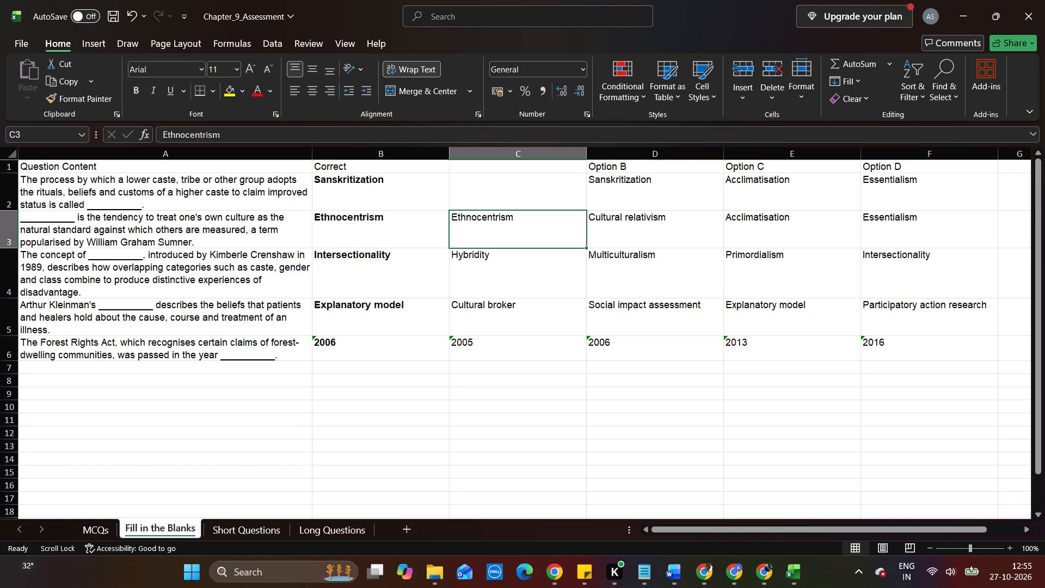
pyautogui.press('BackSpace')
pyautogui.click(507, 266)
pyautogui.press('BackSpace')
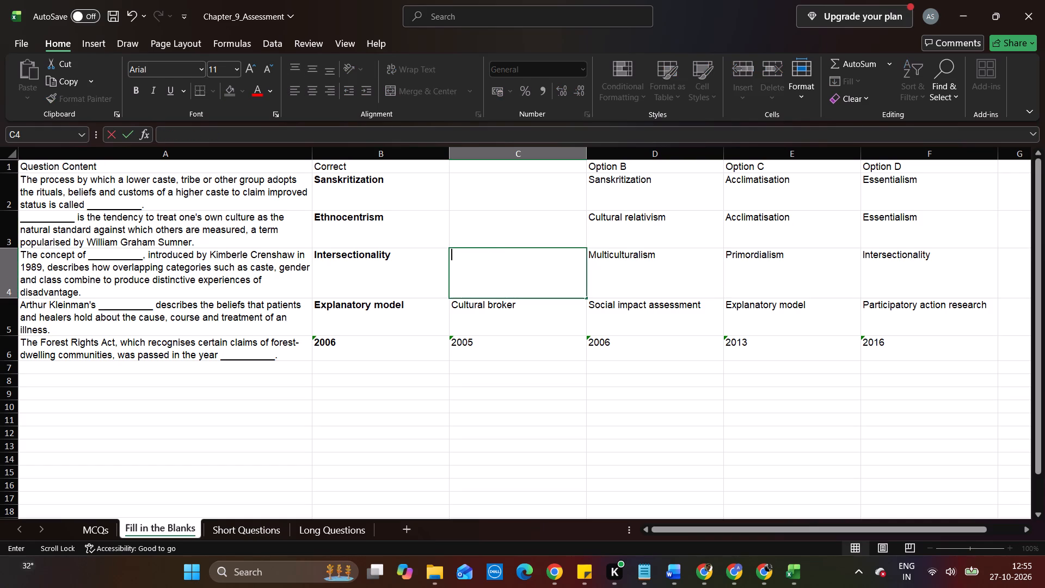
pyautogui.moveTo(507, 266); pyautogui.dragTo(499, 311)
pyautogui.click(499, 311)
pyautogui.press('BackSpace')
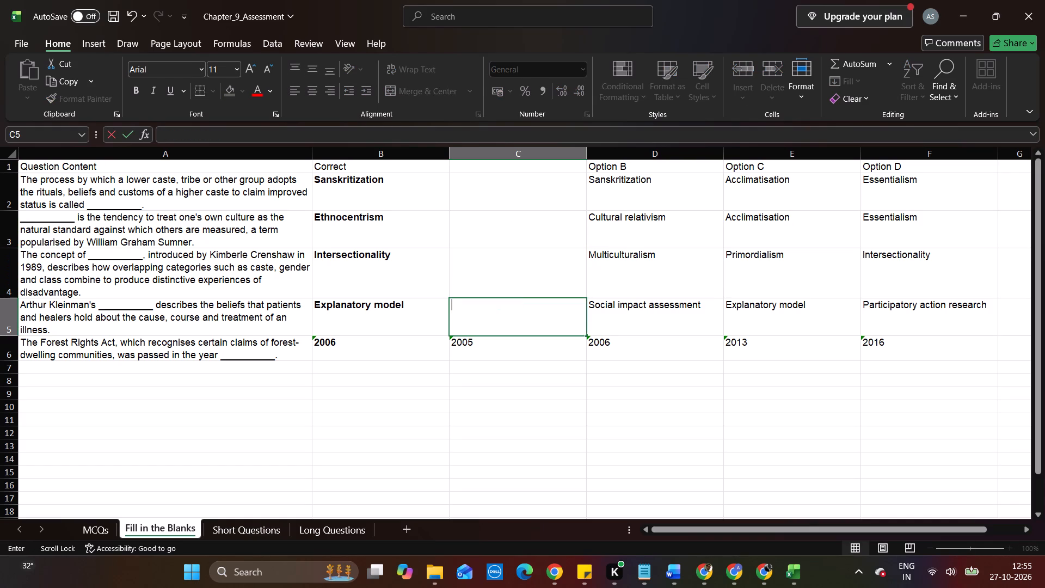
pyautogui.click(501, 340)
pyautogui.press('BackSpace')
# Clear the Option B entries and header, D1 to D6, on the Fill in the Blanks sheet.
pyautogui.click(608, 350)
pyautogui.press('BackSpace')
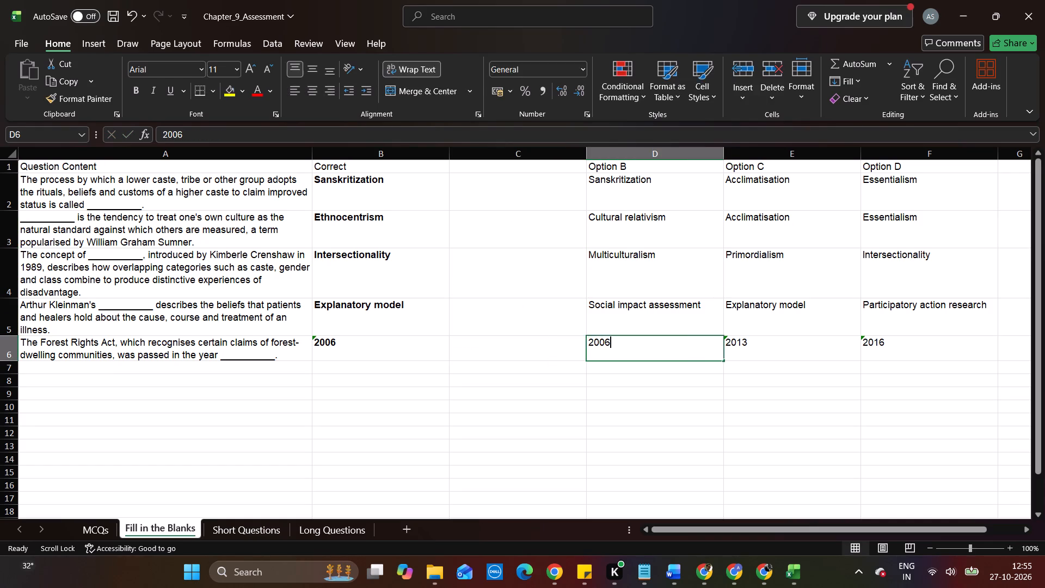
pyautogui.press('BackSpace')
pyautogui.click(618, 311)
pyautogui.press('BackSpace')
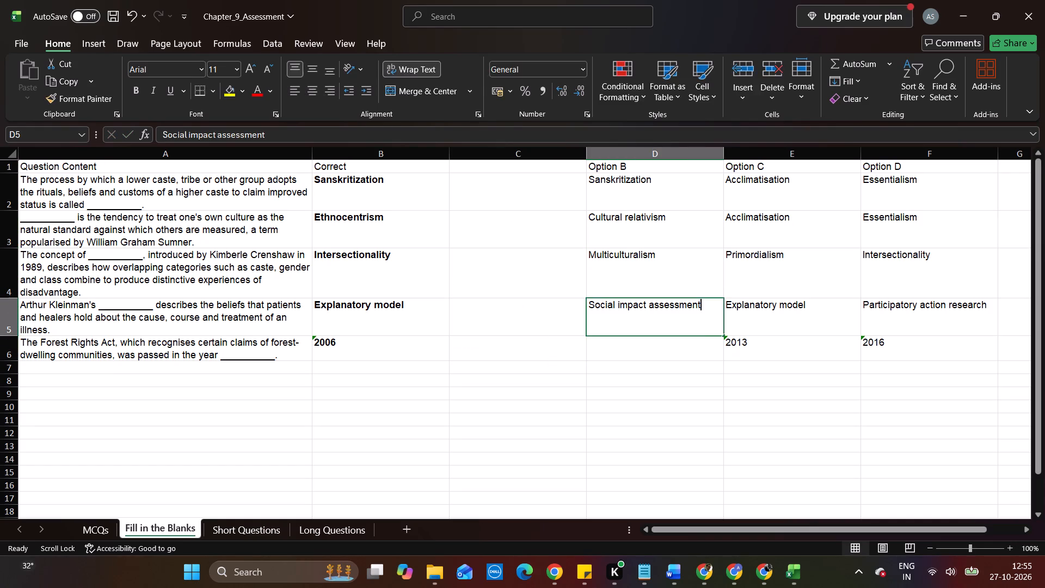
pyautogui.click(620, 266)
pyautogui.press('BackSpace')
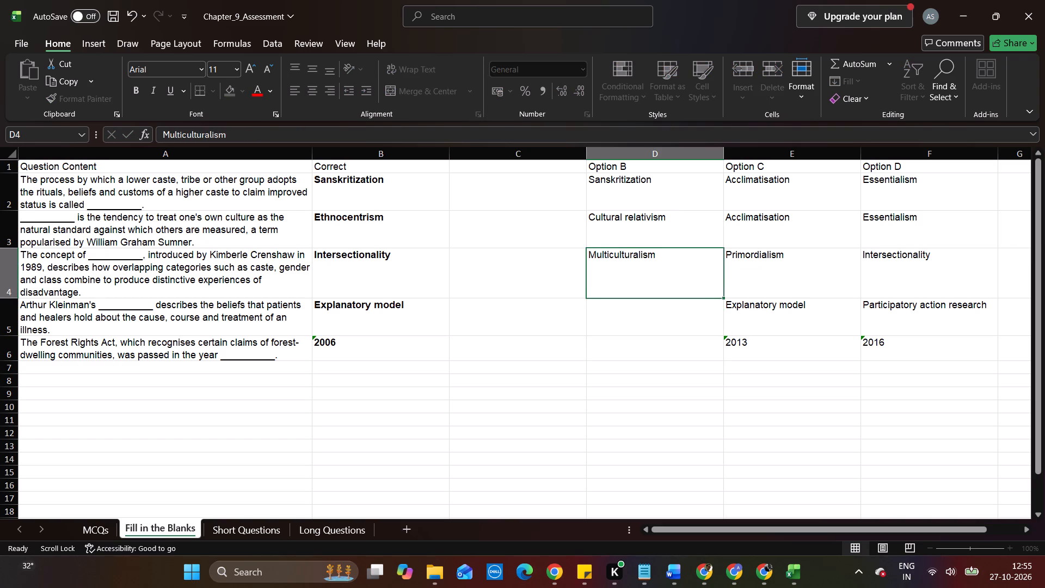
pyautogui.press('BackSpace')
pyautogui.click(619, 230)
pyautogui.press('BackSpace')
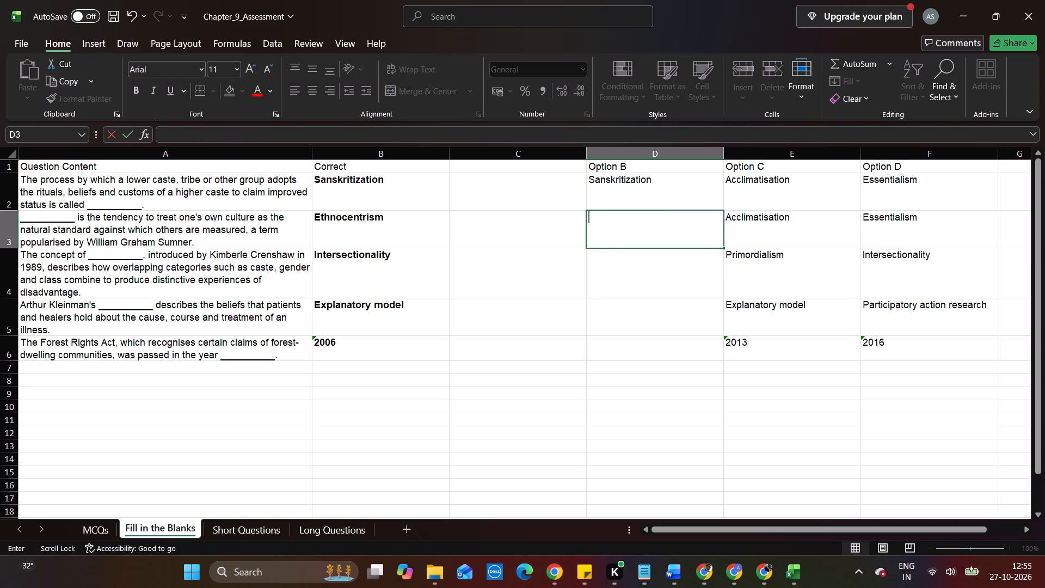
pyautogui.click(623, 203)
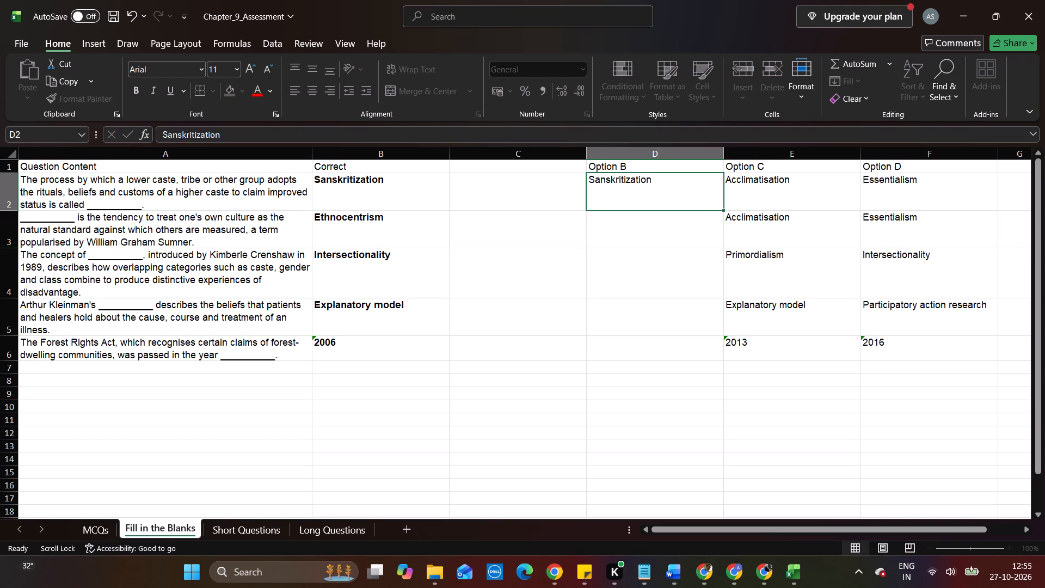
pyautogui.press('BackSpace')
pyautogui.click(629, 166)
pyautogui.press('BackSpace')
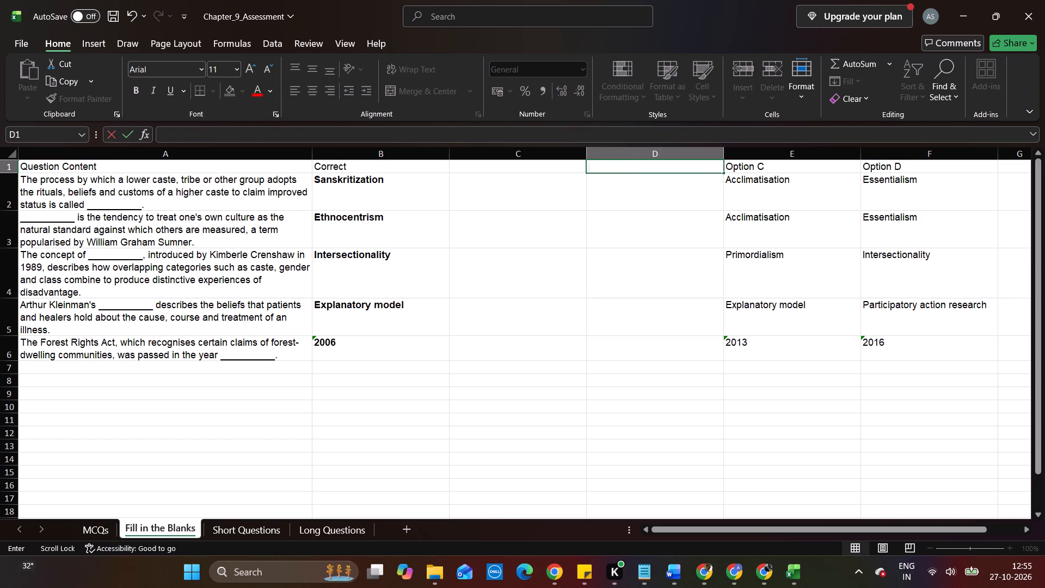
# Clear the Option C header and all its entries, E1 to E6, on the Fill in the Blanks sheet.
pyautogui.click(770, 168)
pyautogui.press('BackSpace')
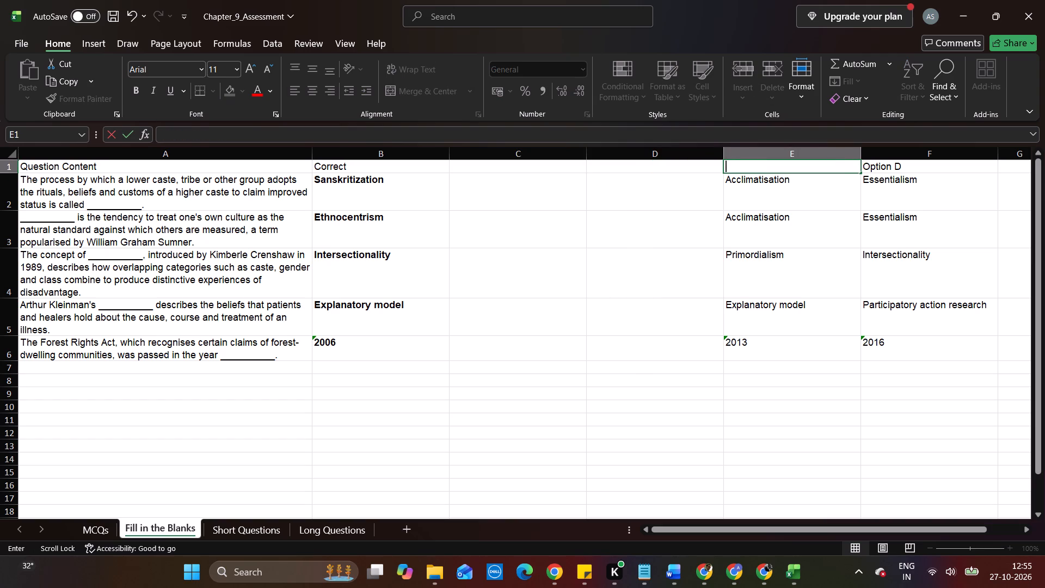
pyautogui.click(769, 192)
pyautogui.press('BackSpace')
pyautogui.click(771, 228)
pyautogui.press('BackSpace')
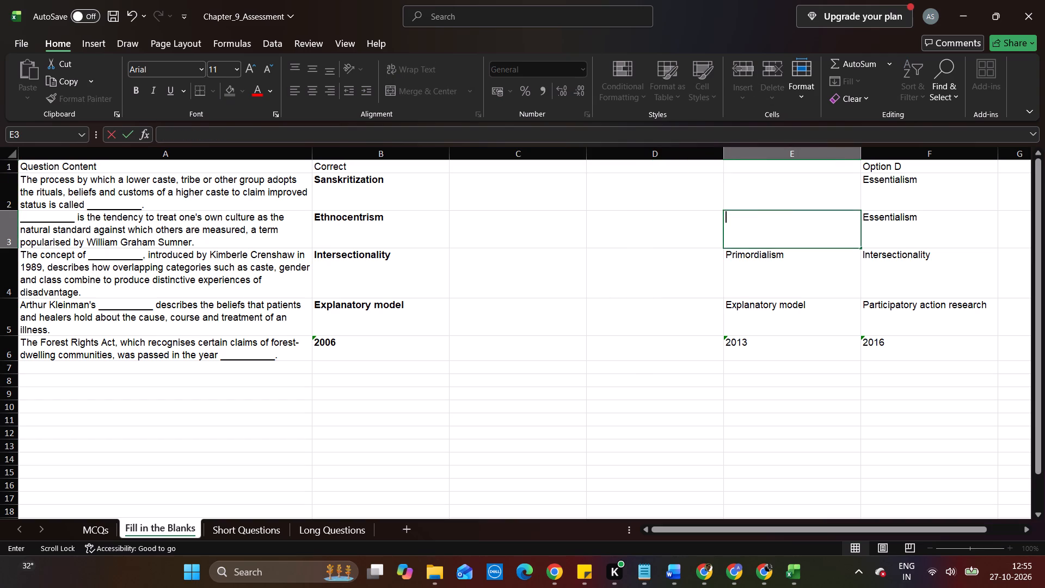
pyautogui.click(771, 260)
pyautogui.press('BackSpace')
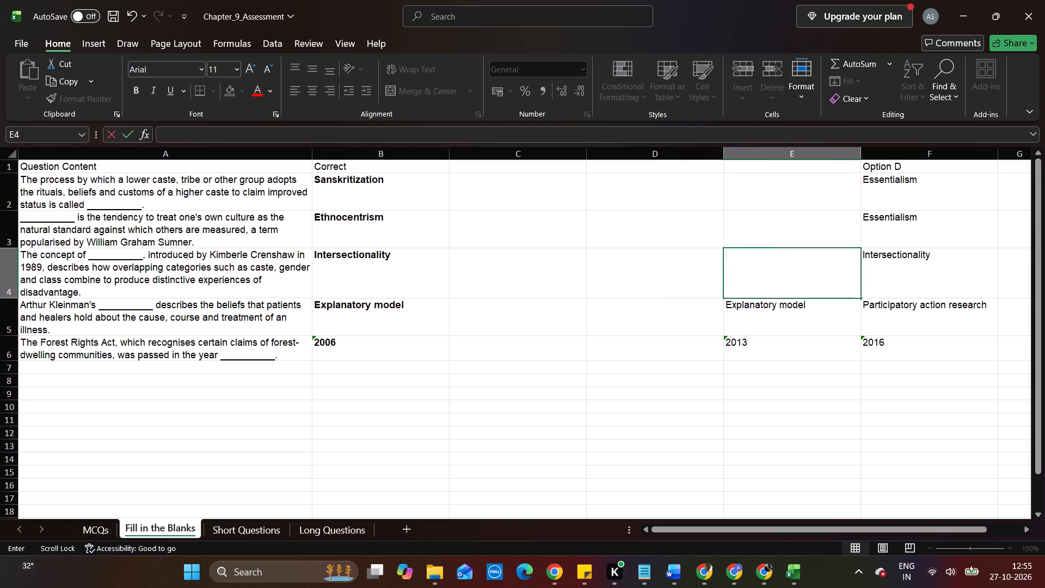
pyautogui.click(768, 303)
pyautogui.press('BackSpace')
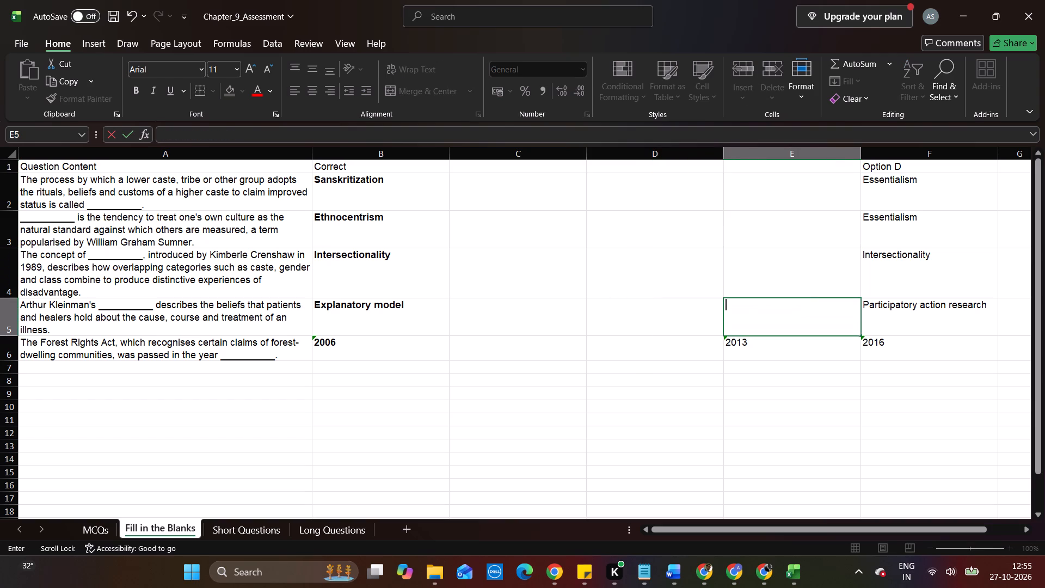
pyautogui.click(767, 357)
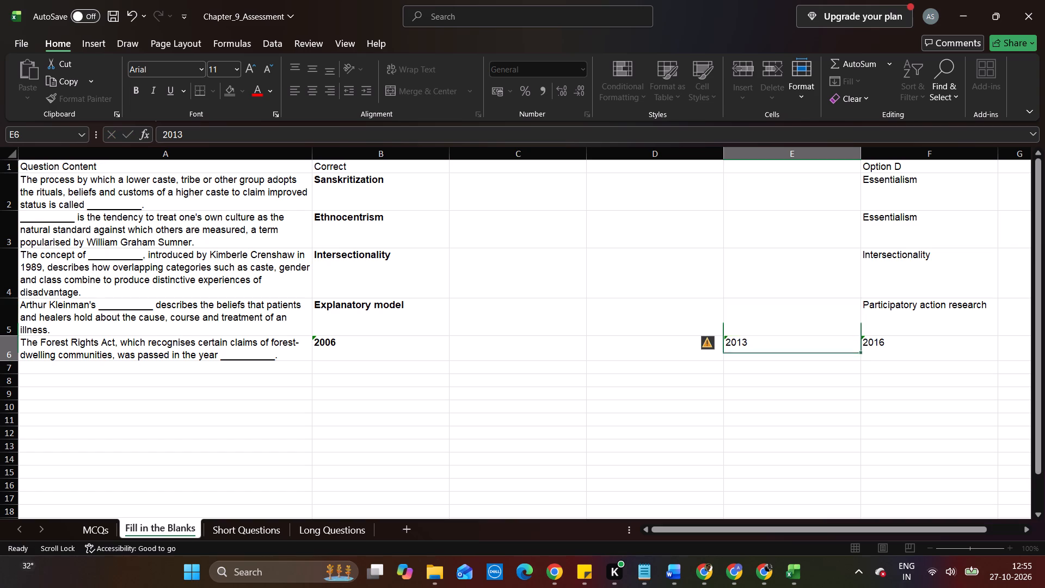
pyautogui.press('BackSpace')
# Clear the Option D entries and header, F6 up to F1, on the Fill in the Blanks sheet.
pyautogui.click(875, 349)
pyautogui.press('BackSpace')
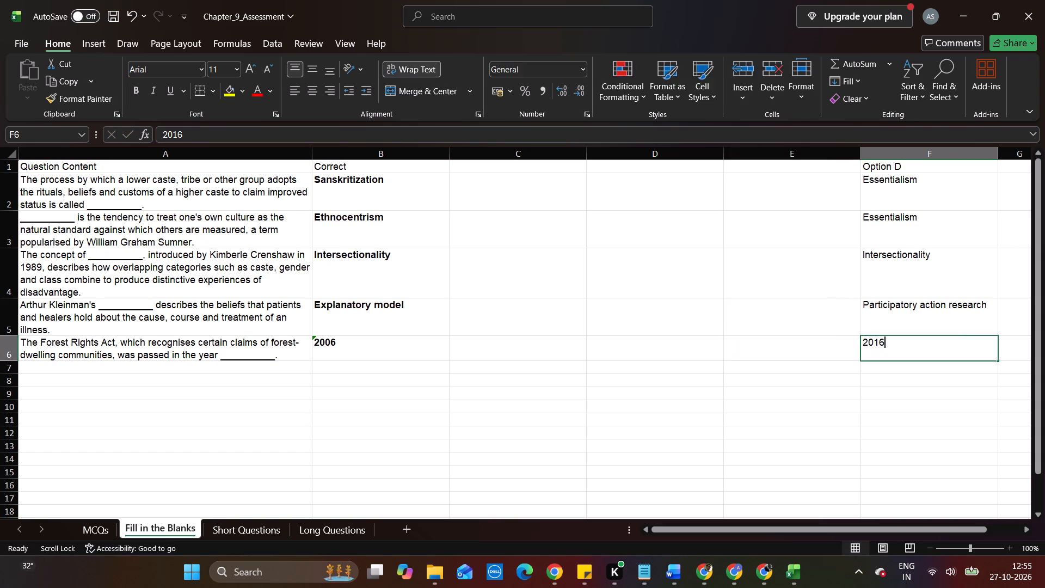
pyautogui.click(891, 316)
pyautogui.press('BackSpace')
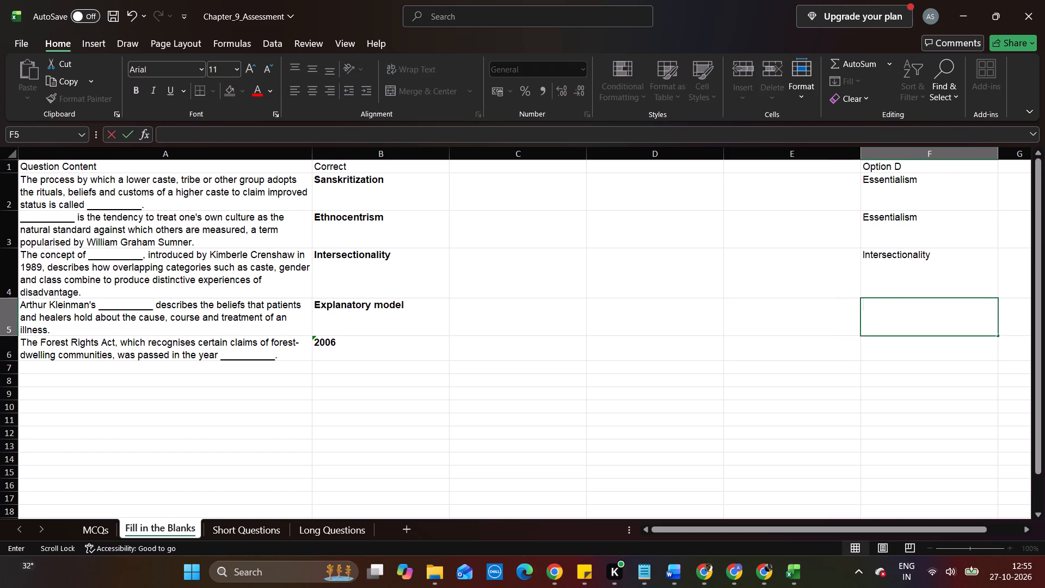
pyautogui.click(902, 270)
pyautogui.press('BackSpace')
pyautogui.click(912, 222)
pyautogui.press('BackSpace')
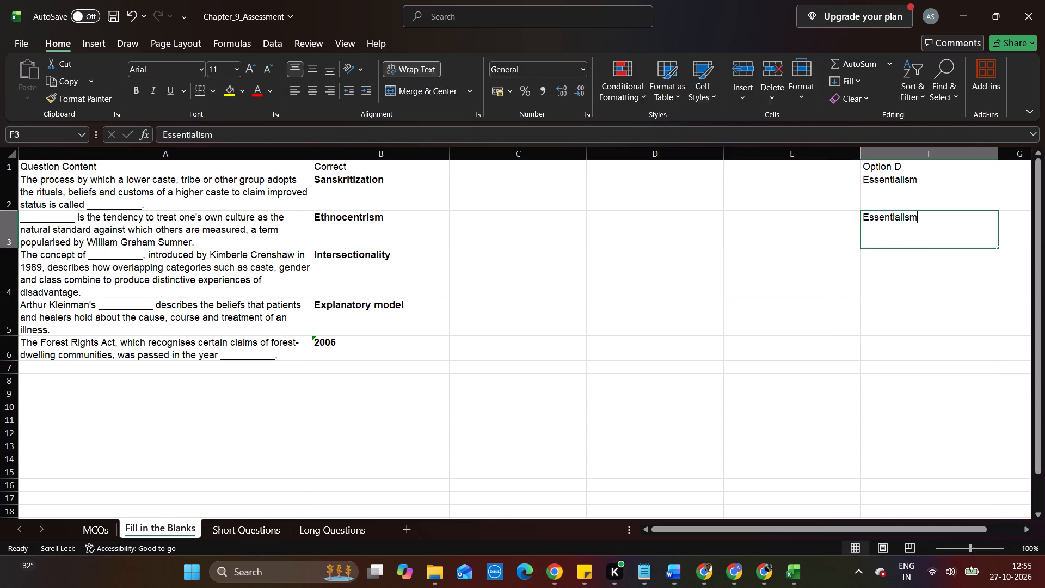
pyautogui.click(919, 188)
pyautogui.press('BackSpace')
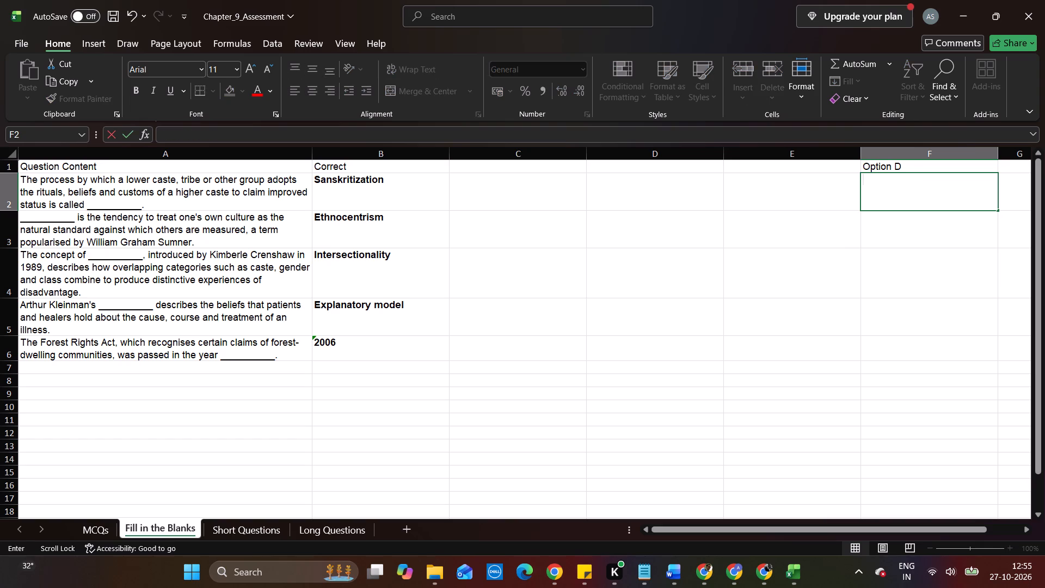
pyautogui.click(927, 169)
pyautogui.press('BackSpace')
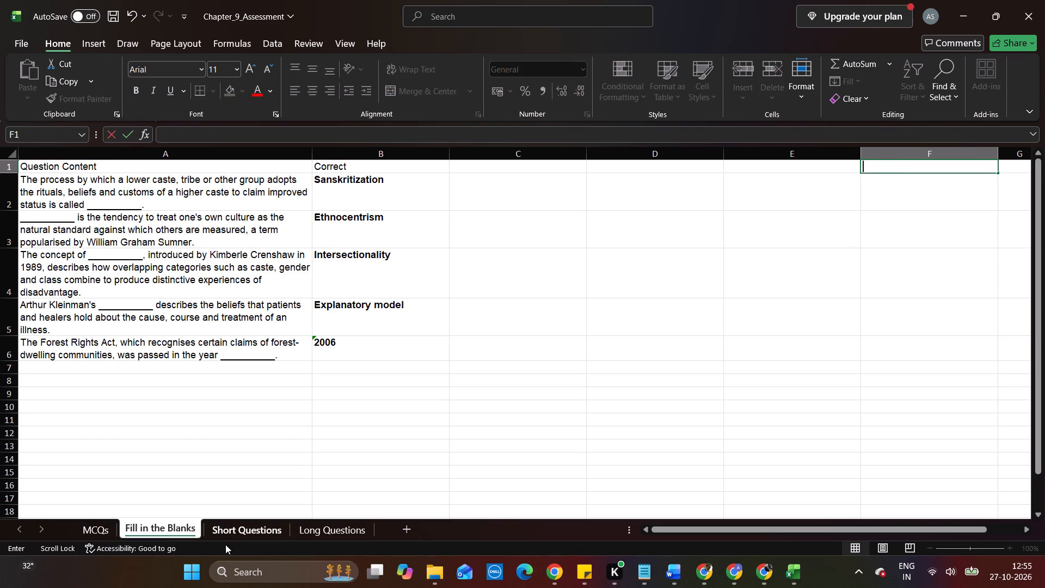
# Check the Short Questions, Long Questions, Fill in the Blanks and MCQs sheets, and save the Chapter_9_Assessment workbook.
pyautogui.click(233, 530)
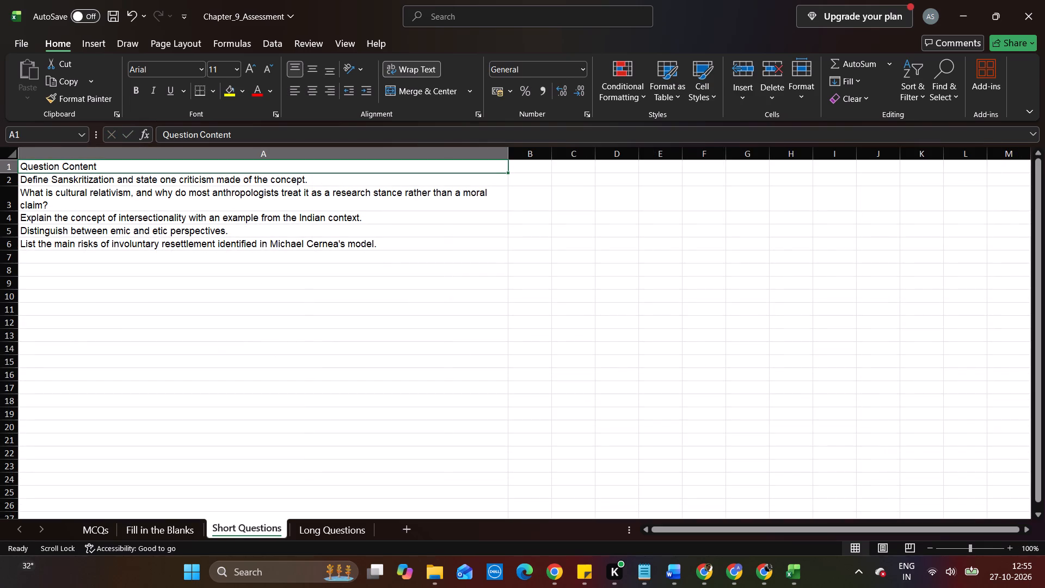
pyautogui.click(317, 528)
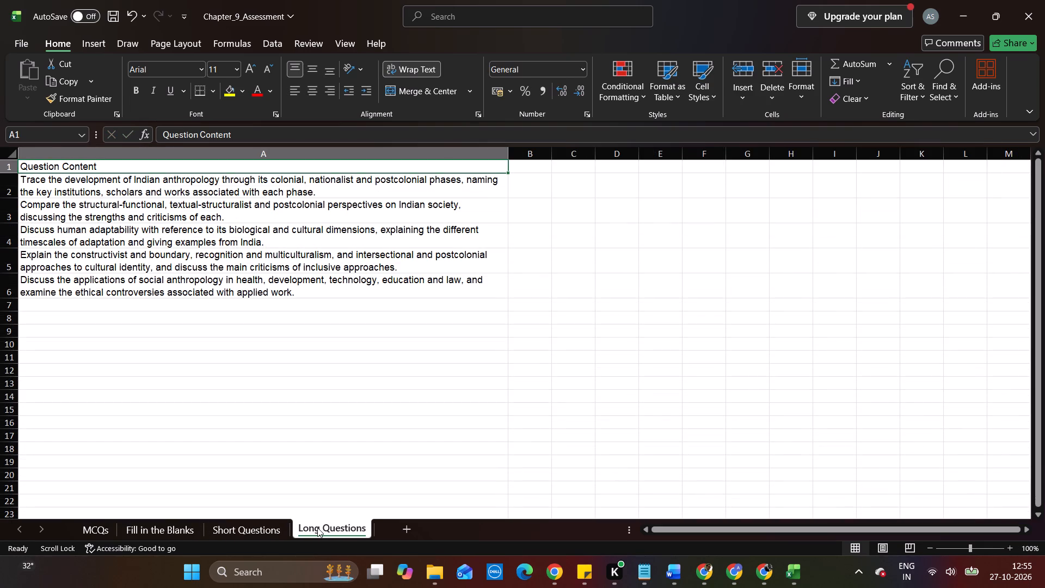
pyautogui.click(235, 533)
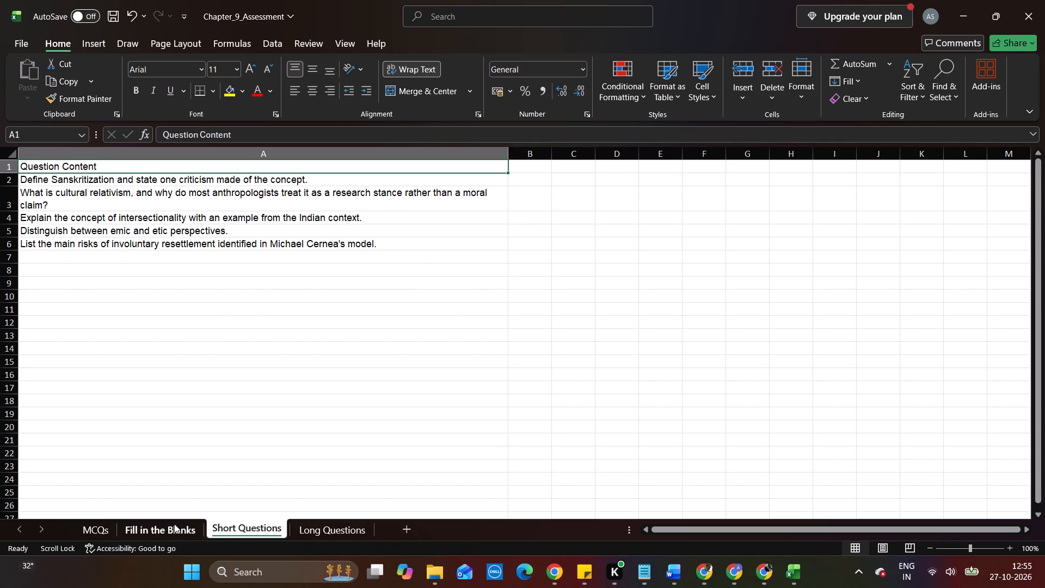
pyautogui.click(174, 524)
pyautogui.click(96, 530)
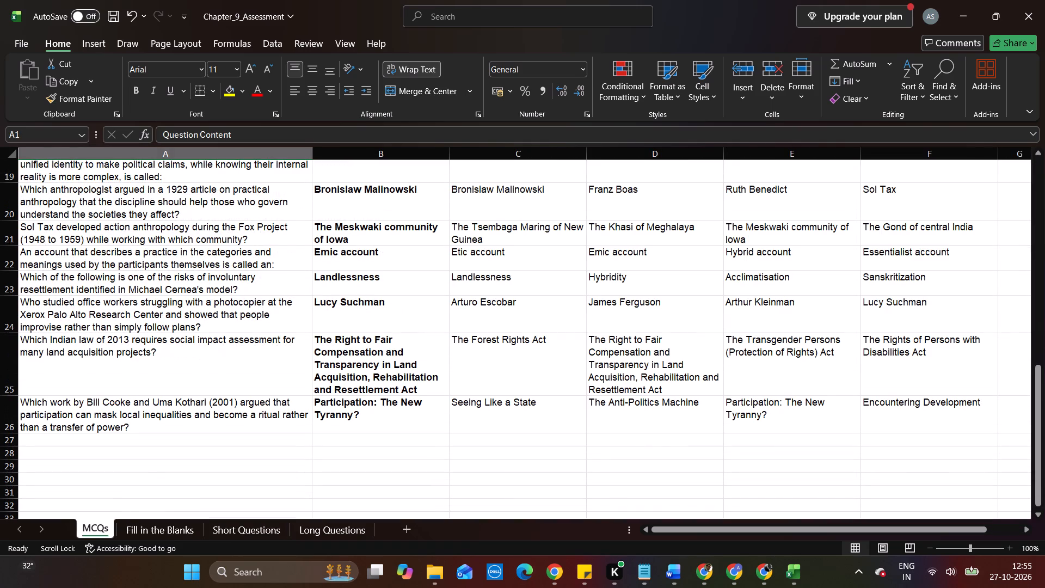
pyautogui.click(392, 480)
pyautogui.hotkey('ctrl', 's')
pyautogui.hotkey('ctrl', 's')
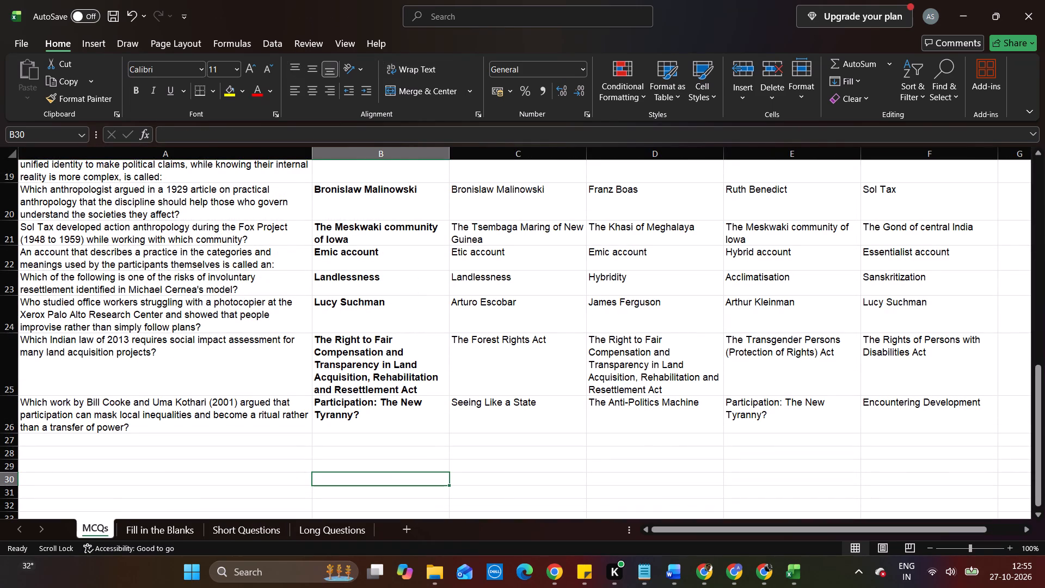
pyautogui.hotkey('ctrl', 's')
# Undo the clearing of the Option D header on the Fill in the Blanks sheet.
pyautogui.hotkey('ctrl', 'a')
pyautogui.hotkey('ctrl', 'z')
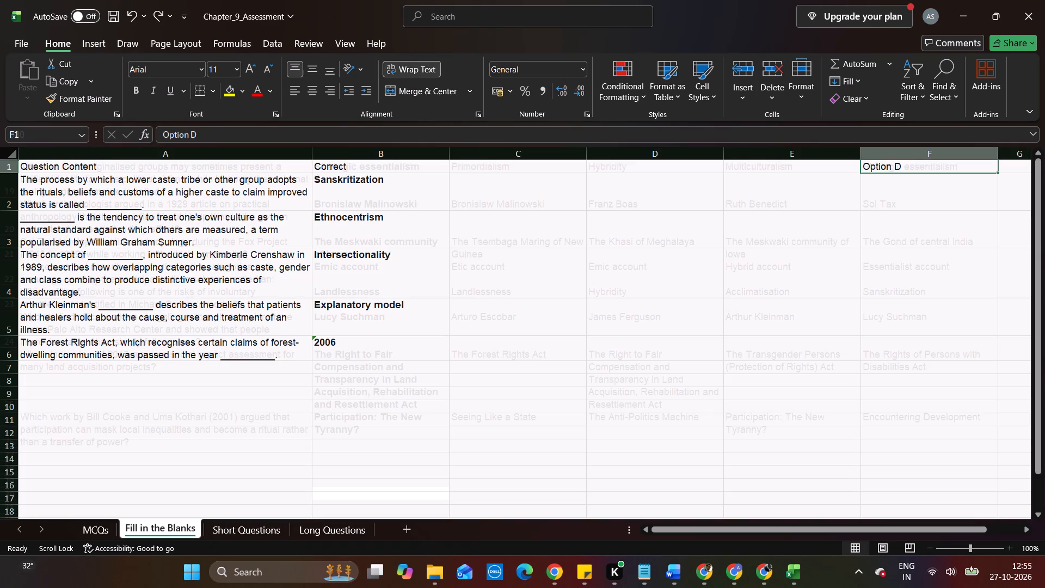
# Examine the questions and options on the MCQs sheet, and glance over the Fill in the Blanks, Short Questions and Long Questions sheets.
pyautogui.click(89, 532)
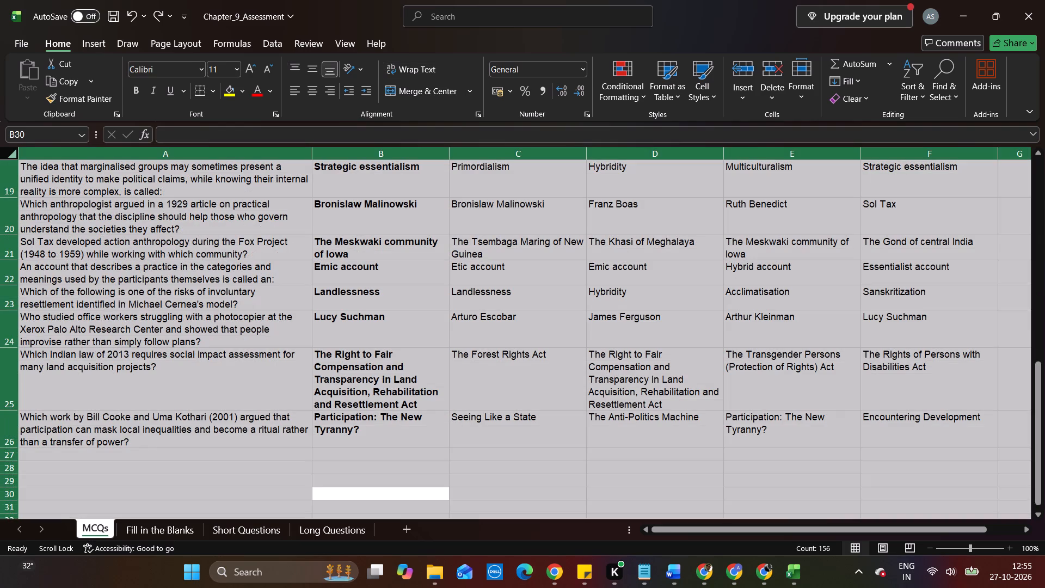
pyautogui.click(231, 448)
pyautogui.scroll(5, 231, 448)
pyautogui.hscroll(-1, 231, 448)
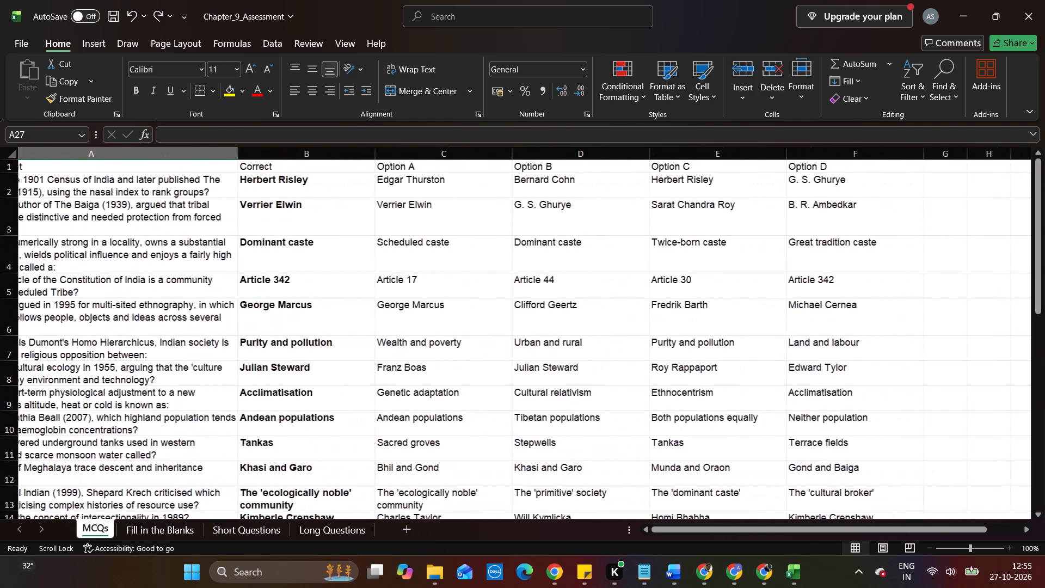
pyautogui.hscroll(-1, 231, 448)
pyautogui.hscroll(1, 231, 448)
pyautogui.scroll(-3, 231, 448)
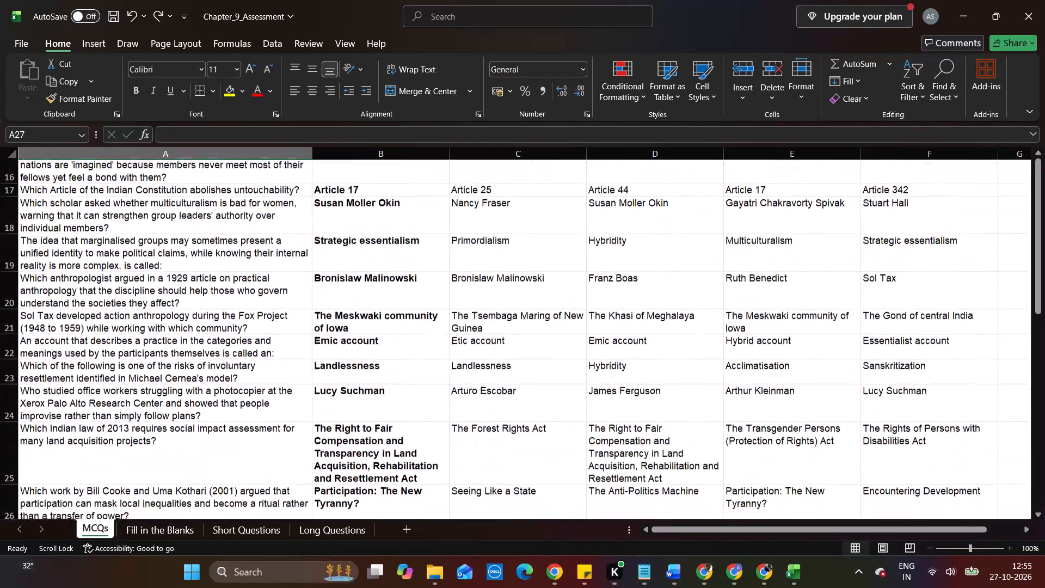
pyautogui.scroll(-2, 231, 448)
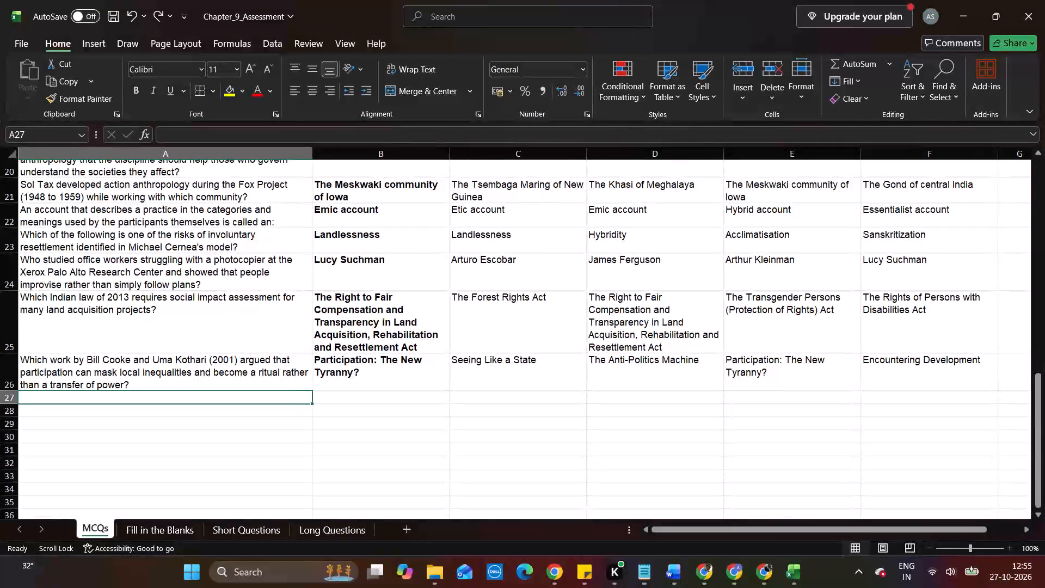
pyautogui.click(175, 532)
pyautogui.click(251, 532)
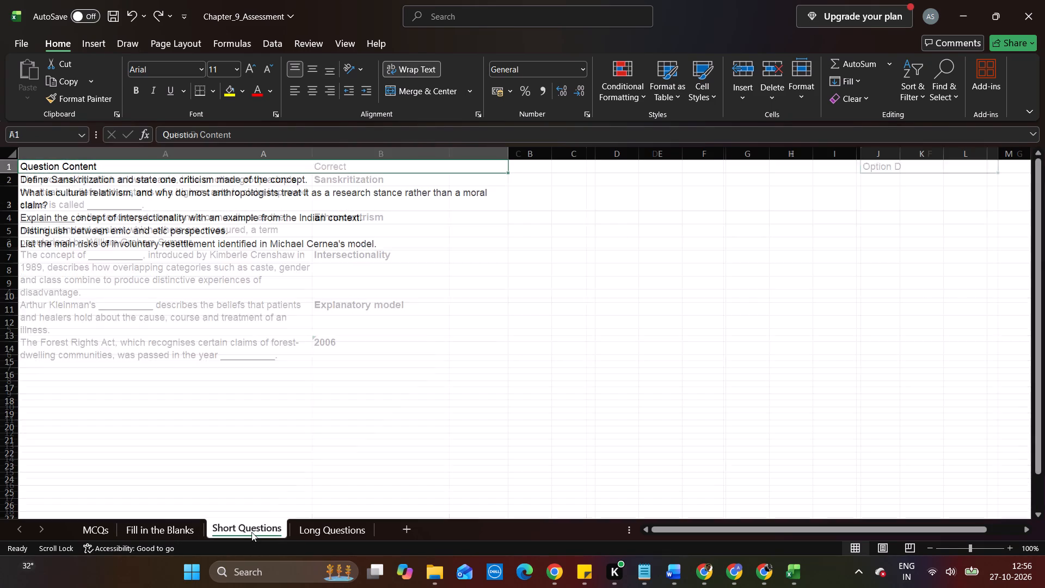
pyautogui.click(326, 527)
# Save the Chapter_9_Assessment workbook and close it.
pyautogui.hotkey('ctrl', 's')
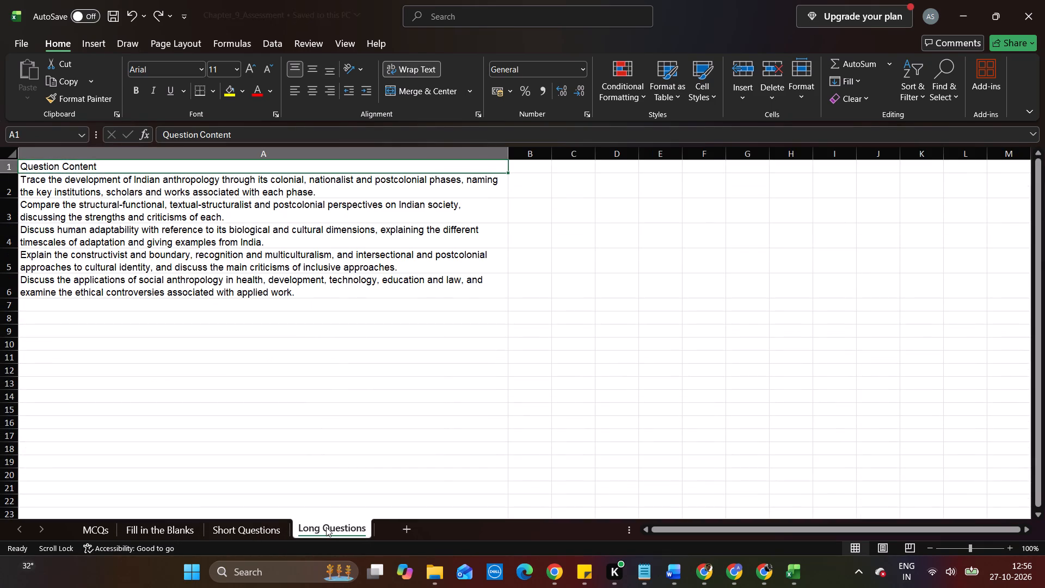
pyautogui.hotkey('ctrl', 's')
pyautogui.click(1042, 0)
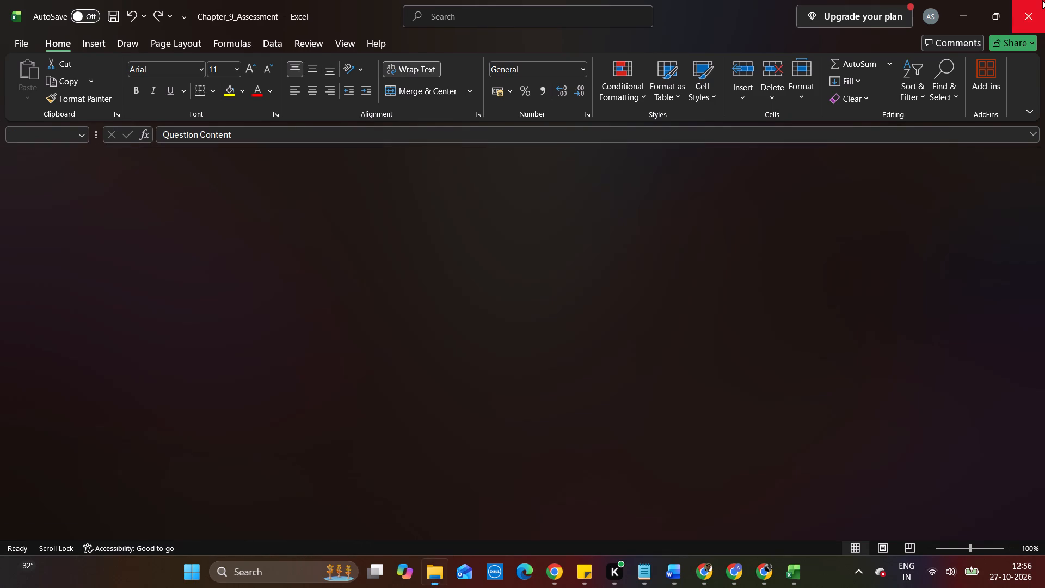
# Go back to the Anthropology folder and look inside the Module III Tribal Society and Anthropological Methods folder.
pyautogui.click(21, 33)
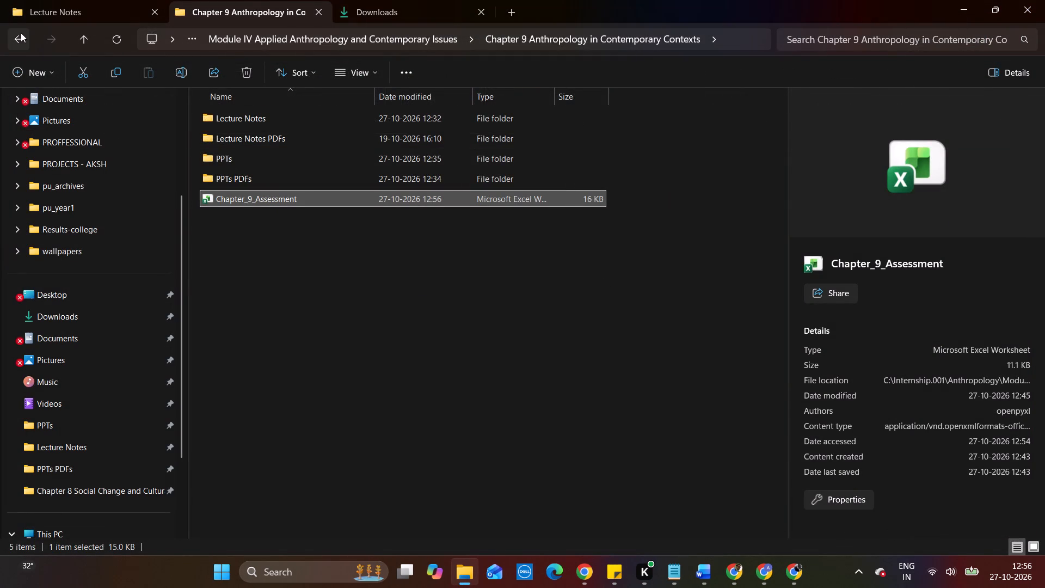
pyautogui.click(21, 33)
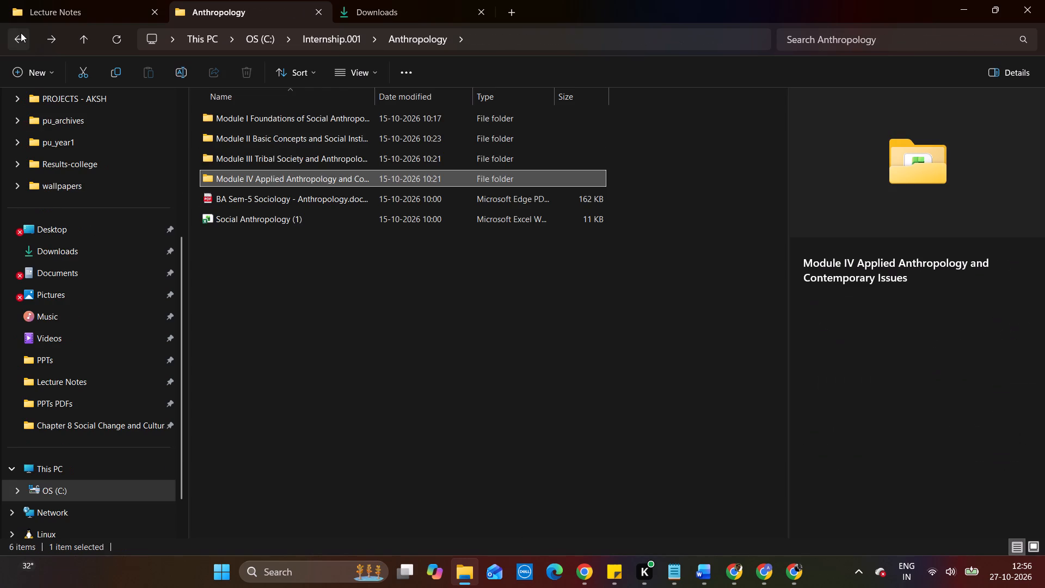
pyautogui.doubleClick(217, 151)
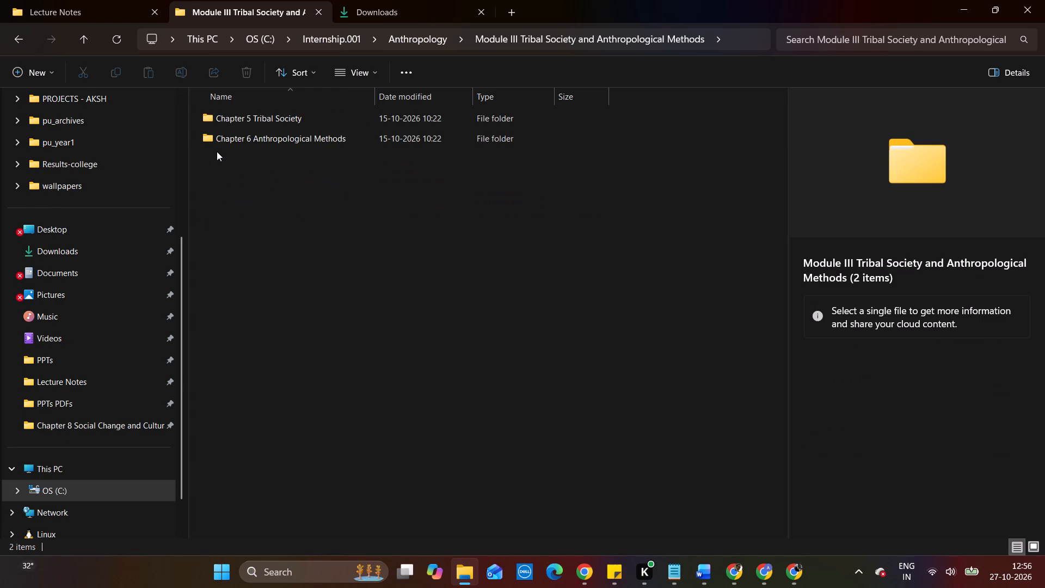
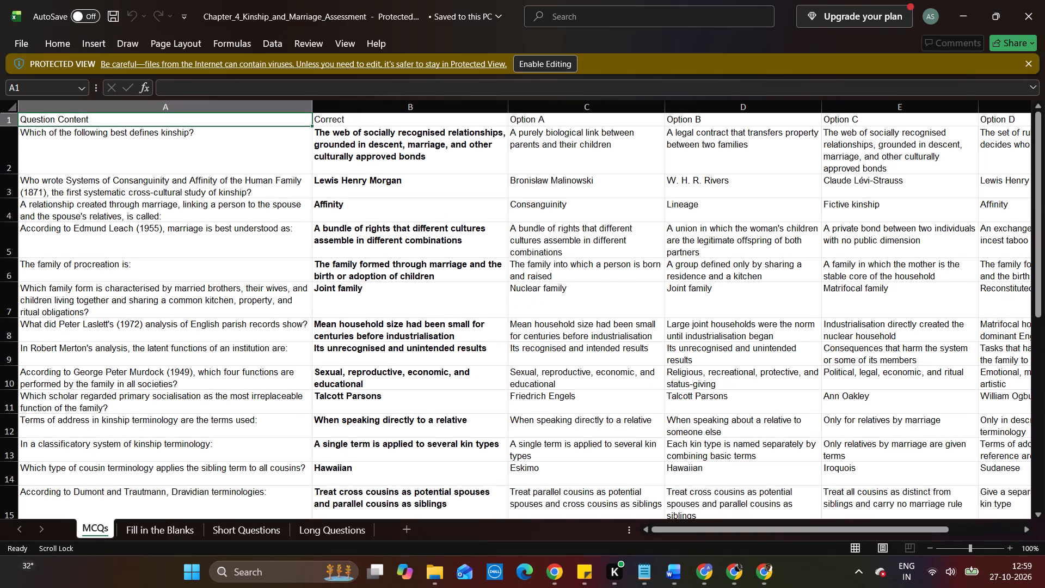
pyautogui.click(538, 57)
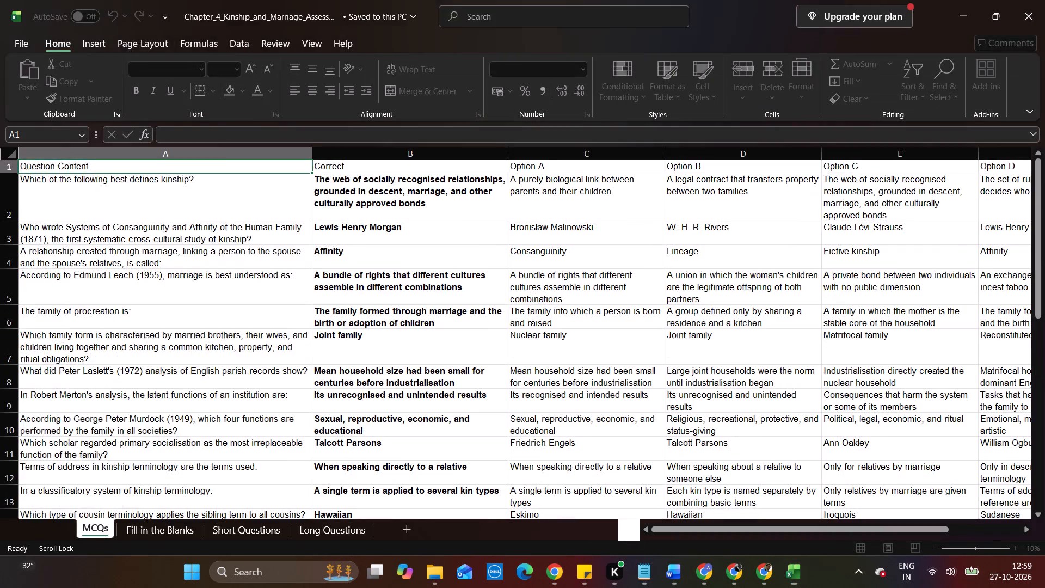
pyautogui.scroll(-2, 323, 307)
pyautogui.hscroll(-2, 323, 307)
pyautogui.scroll(2, 323, 307)
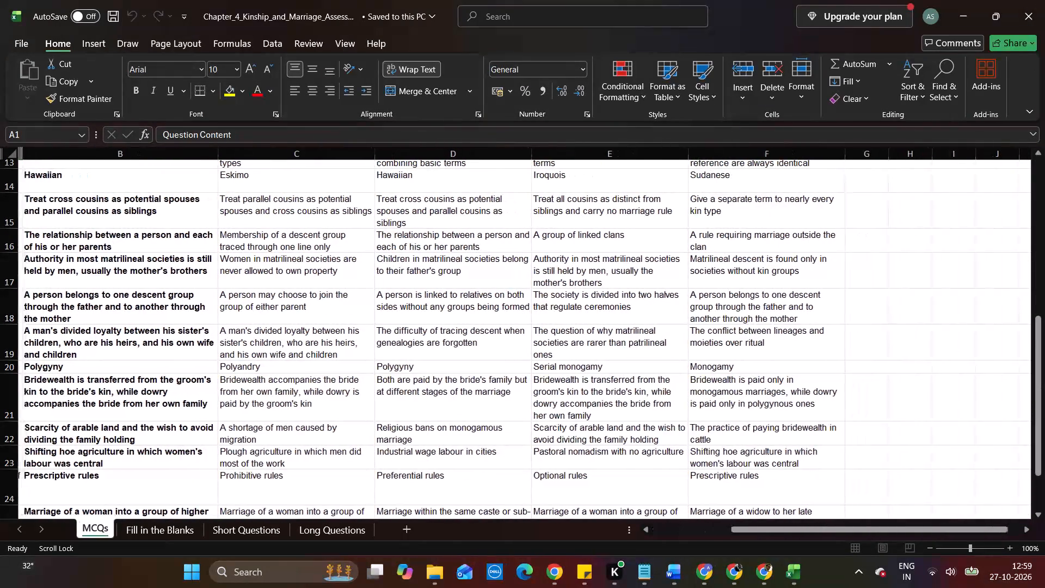
pyautogui.scroll(2, 323, 307)
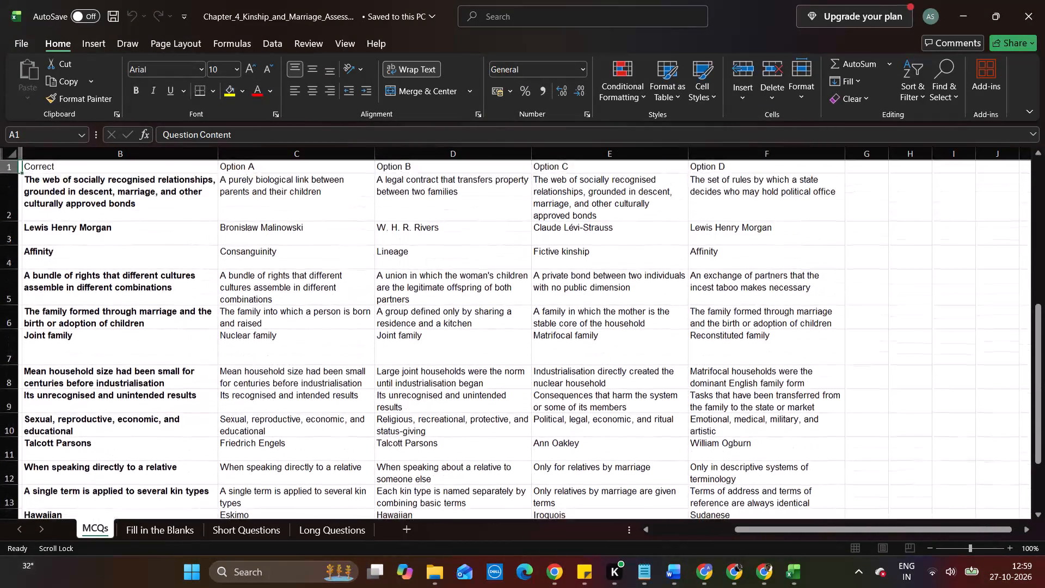
pyautogui.scroll(-3, 323, 307)
pyautogui.hscroll(2, 323, 307)
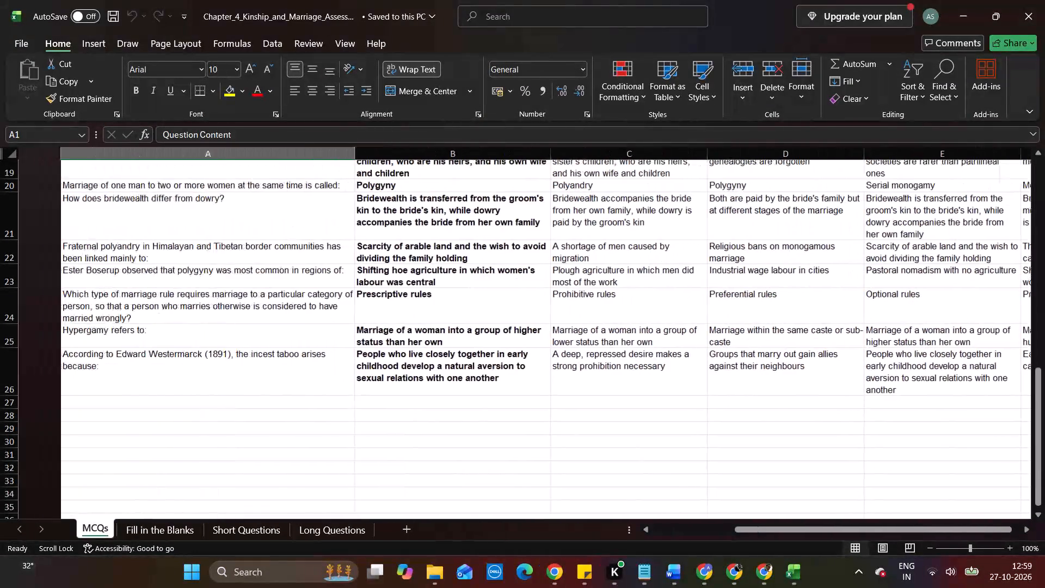
# On the Fill in the Blanks sheet, clear the Option A column, including its heading and all five answer options.
pyautogui.click(176, 526)
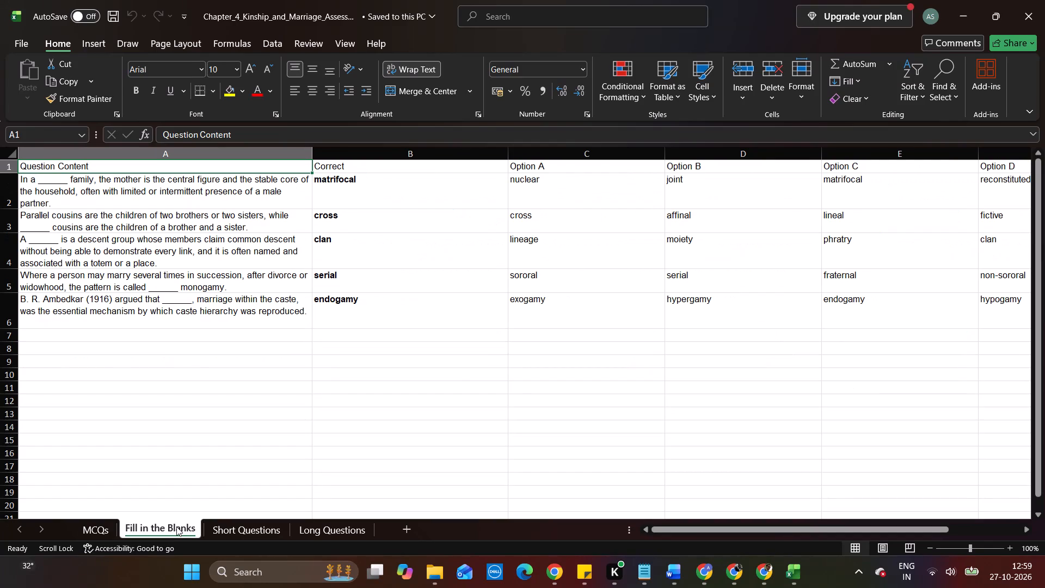
pyautogui.click(581, 166)
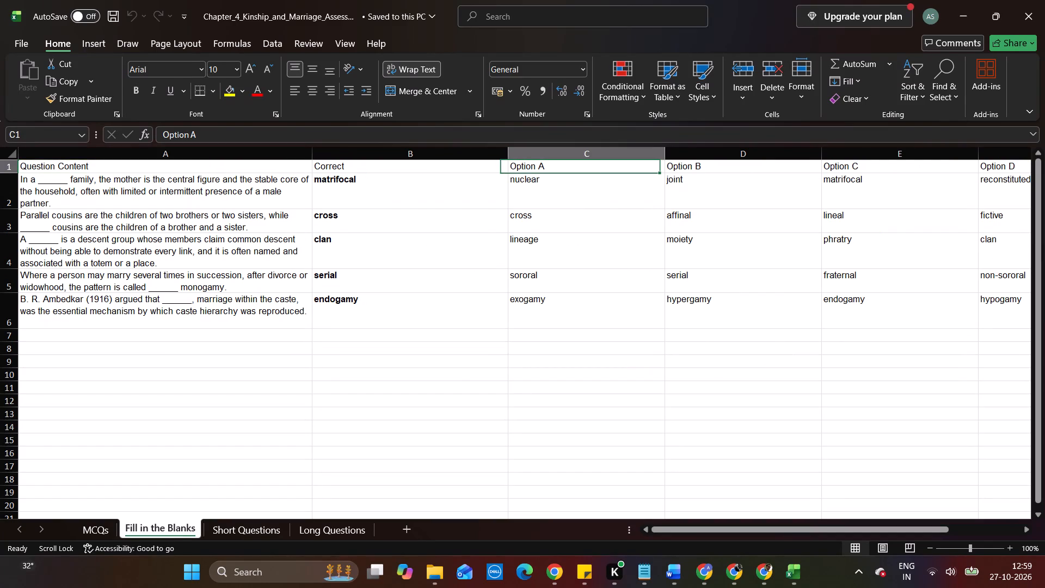
pyautogui.press('BackSpace')
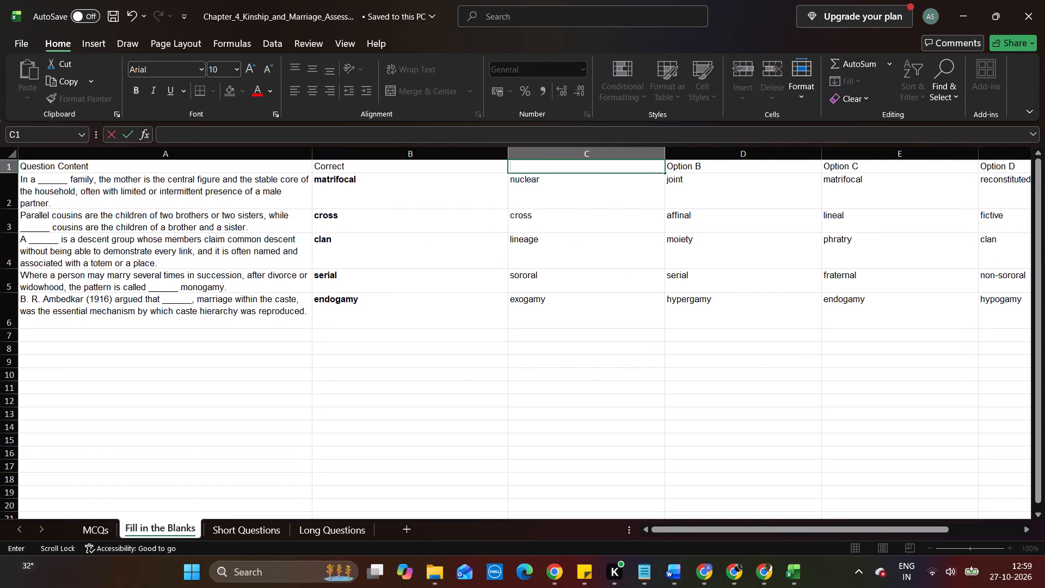
pyautogui.click(563, 194)
pyautogui.press('BackSpace')
pyautogui.click(554, 220)
pyautogui.press('BackSpace')
pyautogui.press('BackSpace')
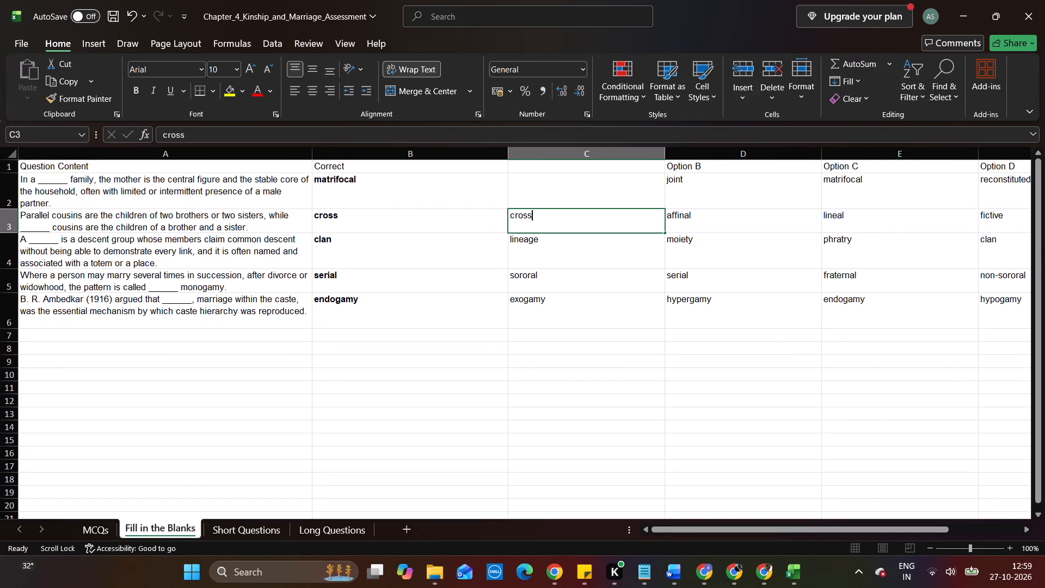
pyautogui.click(533, 258)
pyautogui.press('BackSpace')
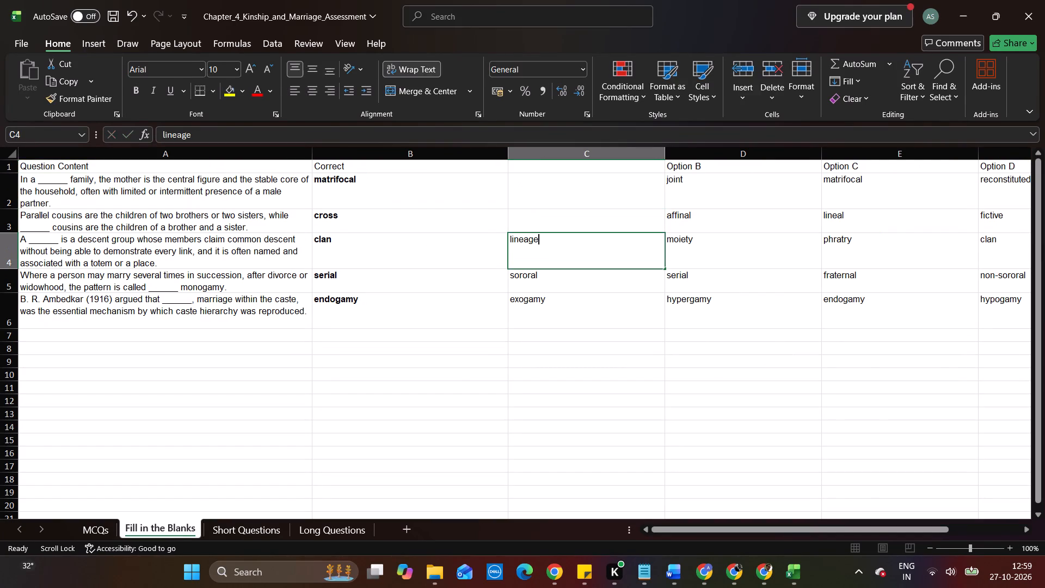
pyautogui.click(528, 278)
pyautogui.press('BackSpace')
pyautogui.press('BackSpace')
pyautogui.click(531, 308)
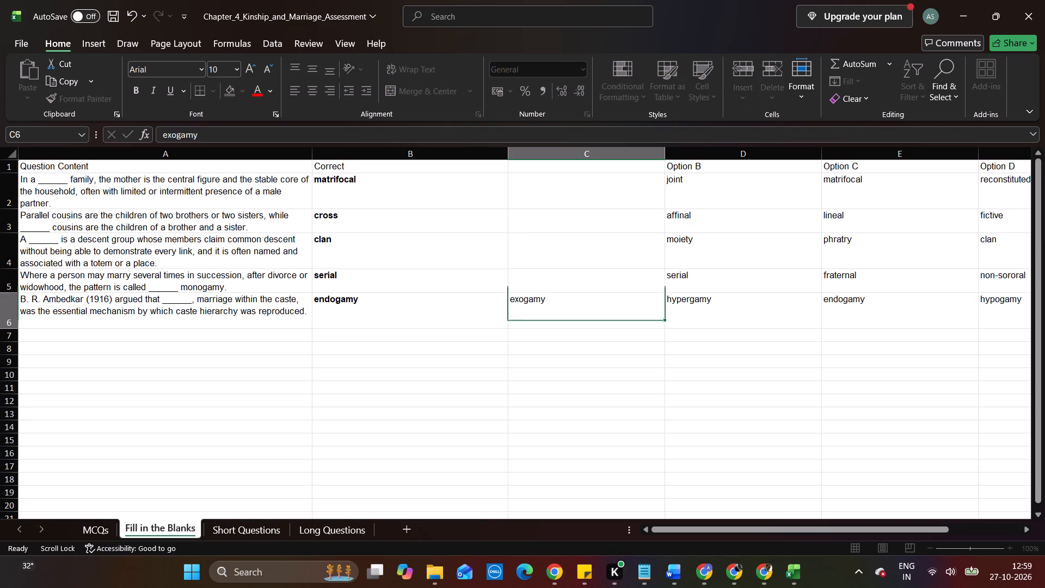
pyautogui.press('BackSpace')
pyautogui.press('BackSpace')
# Clear the Option B column on the Fill in the Blanks sheet, including its five answer options and heading.
pyautogui.click(674, 312)
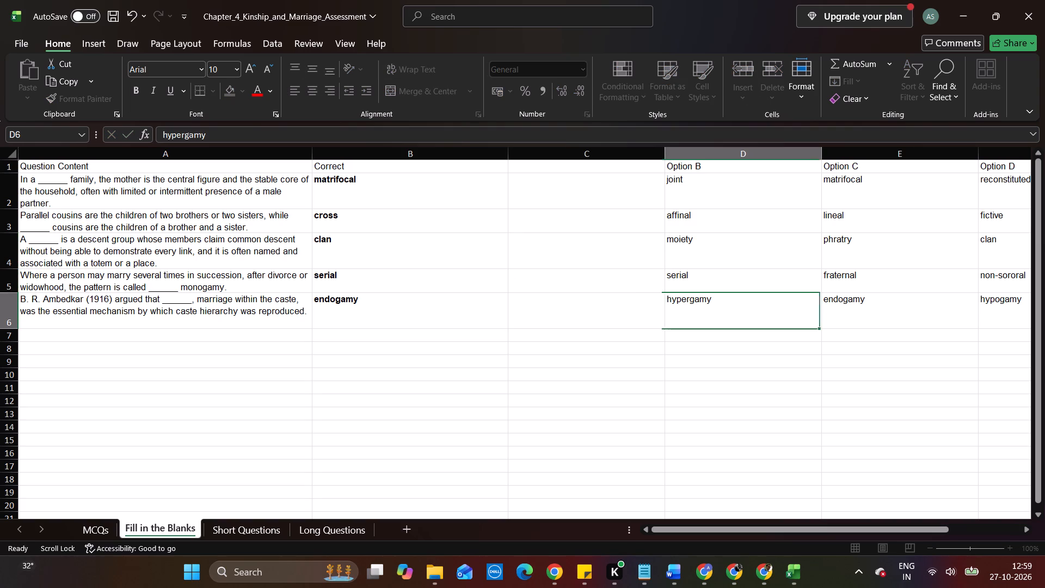
pyautogui.press('BackSpace')
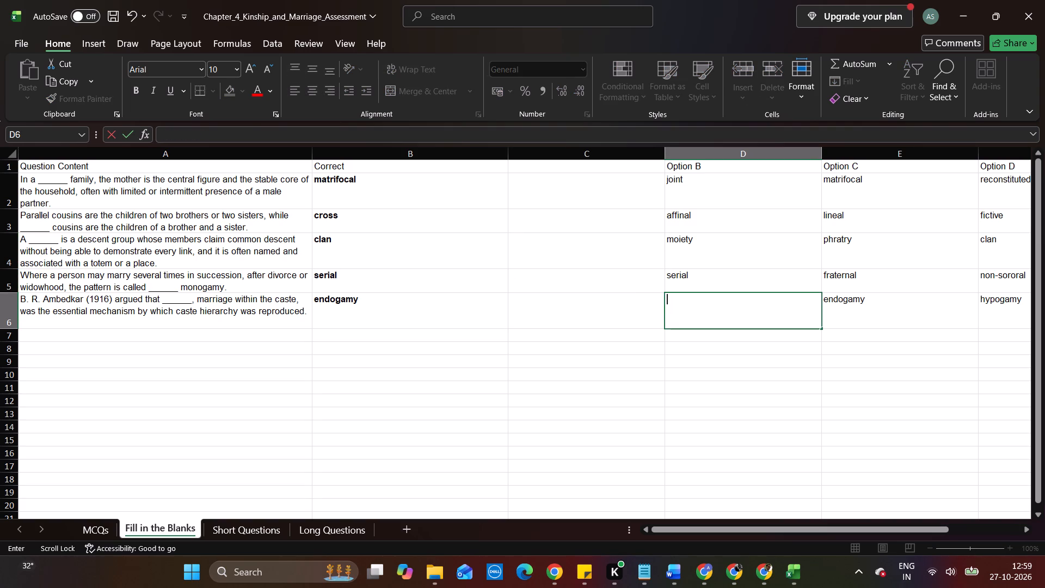
pyautogui.click(687, 278)
pyautogui.press('BackSpace')
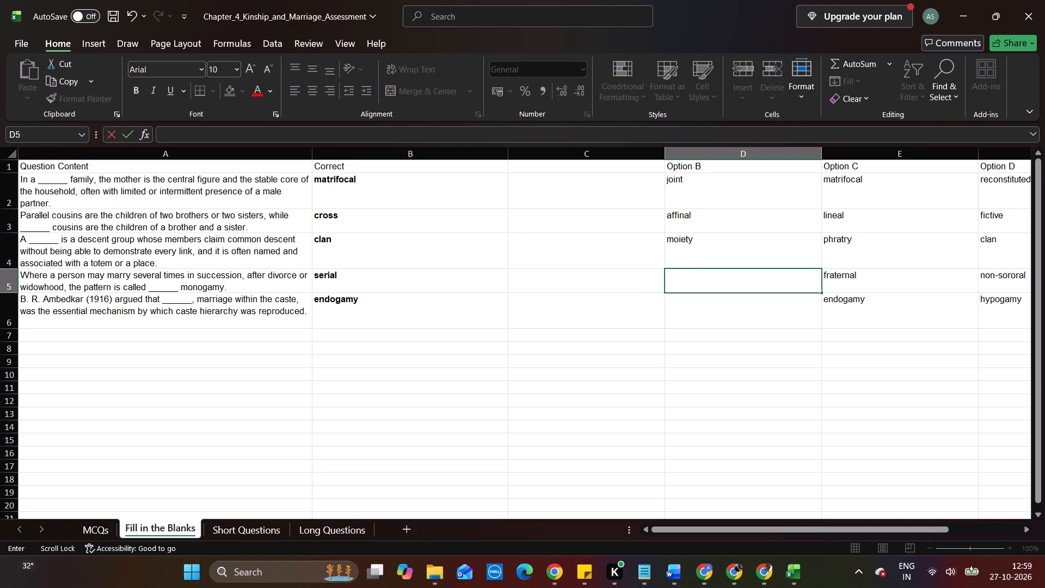
pyautogui.click(689, 248)
pyautogui.press('BackSpace')
pyautogui.click(674, 217)
pyautogui.press('BackSpace')
pyautogui.press('BackSpace')
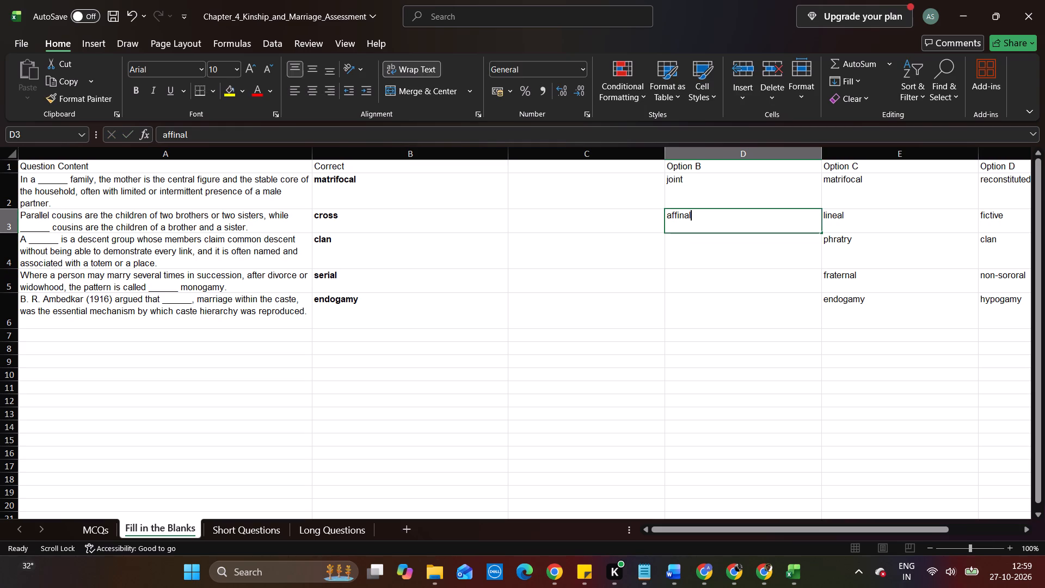
pyautogui.click(678, 193)
pyautogui.press('BackSpace')
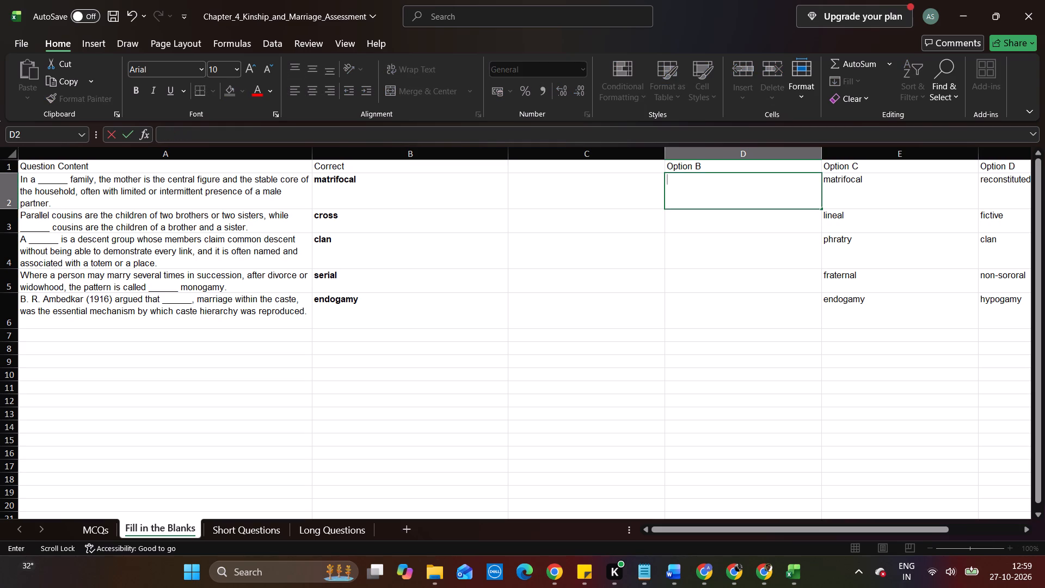
pyautogui.click(677, 169)
pyautogui.press('BackSpace')
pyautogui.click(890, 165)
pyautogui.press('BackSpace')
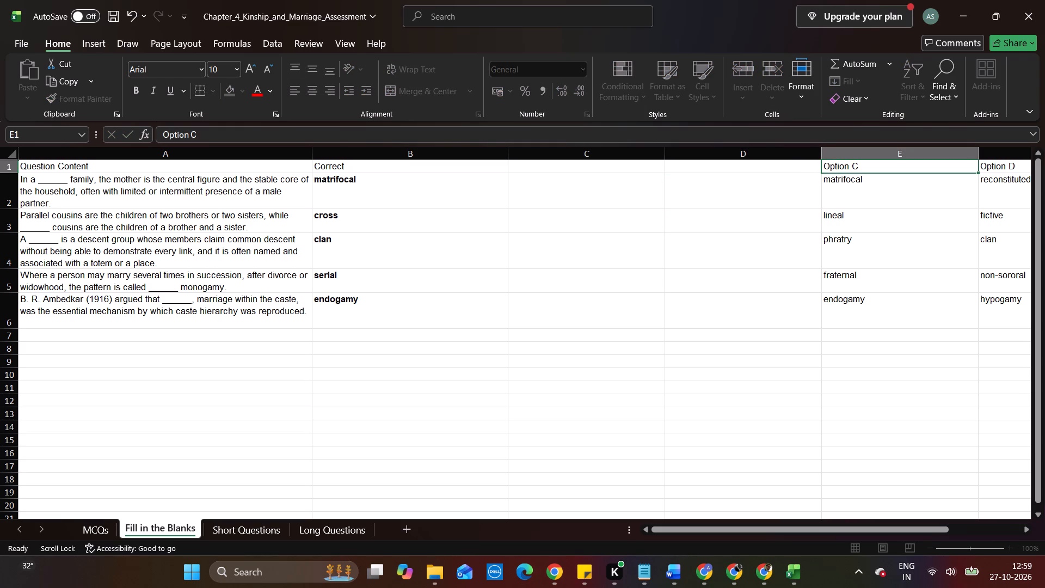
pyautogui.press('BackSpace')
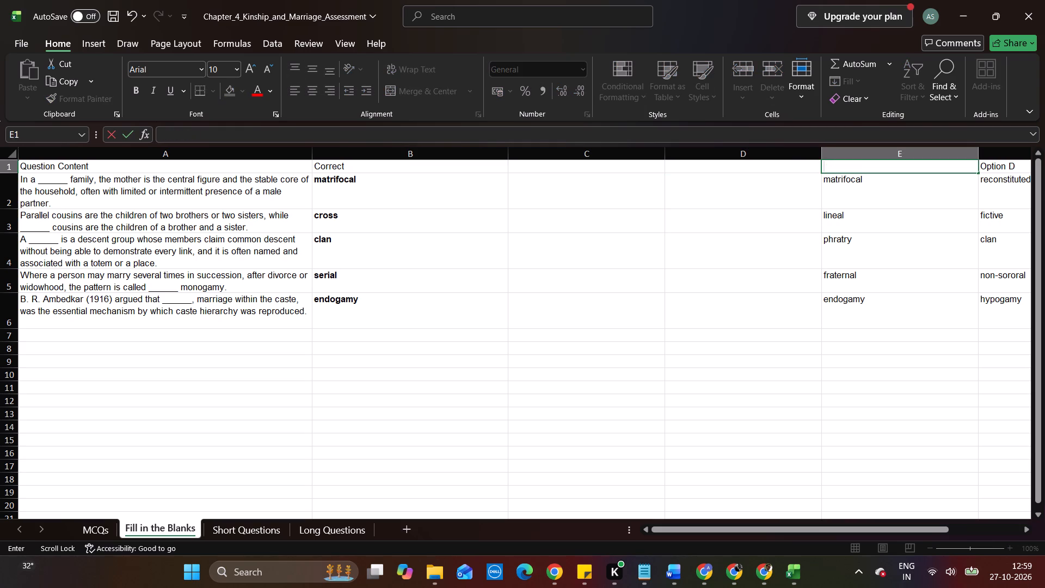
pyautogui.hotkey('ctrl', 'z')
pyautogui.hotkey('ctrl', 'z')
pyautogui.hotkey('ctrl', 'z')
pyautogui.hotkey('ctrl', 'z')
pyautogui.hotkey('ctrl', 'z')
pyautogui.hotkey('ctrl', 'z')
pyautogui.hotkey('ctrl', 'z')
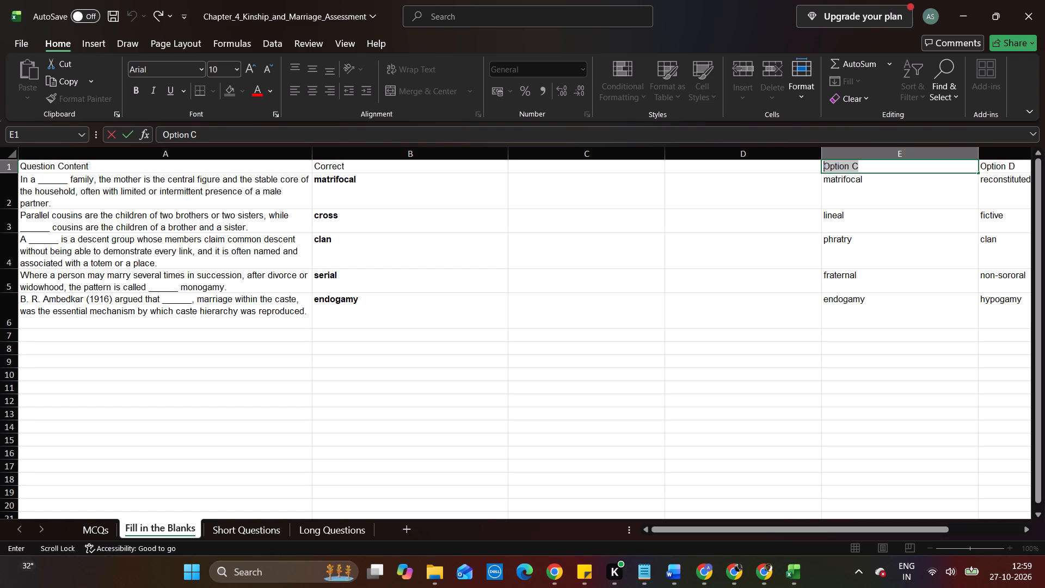
# Clear the Option C column on the Fill in the Blanks sheet, including its heading and all five answer options.
pyautogui.click(856, 194)
pyautogui.press('BackSpace')
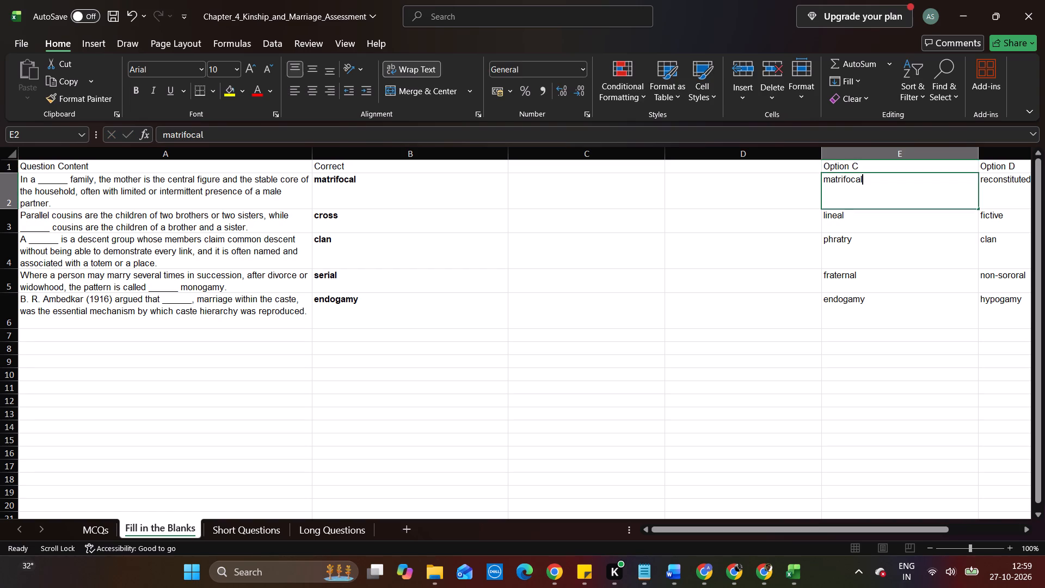
pyautogui.click(845, 168)
pyautogui.press('BackSpace')
pyautogui.press('BackSpace')
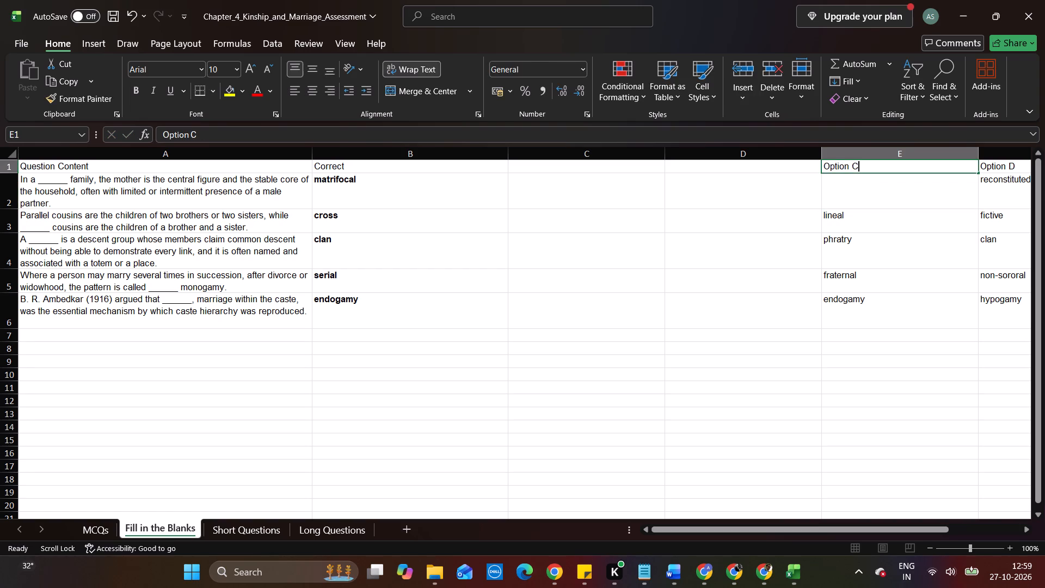
pyautogui.click(845, 229)
pyautogui.press('BackSpace')
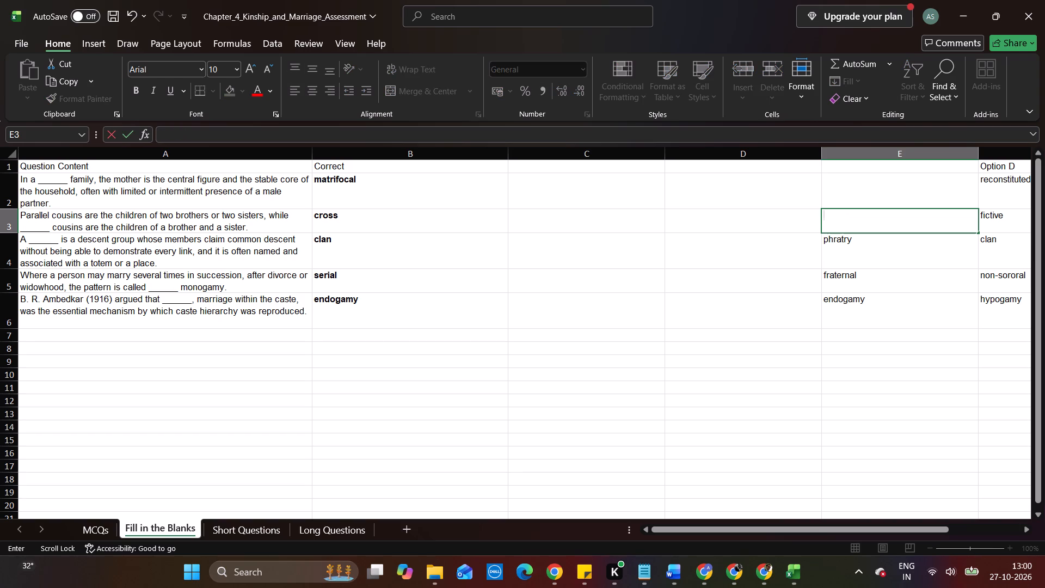
pyautogui.click(845, 246)
pyautogui.press('BackSpace')
pyautogui.click(846, 287)
pyautogui.press('BackSpace')
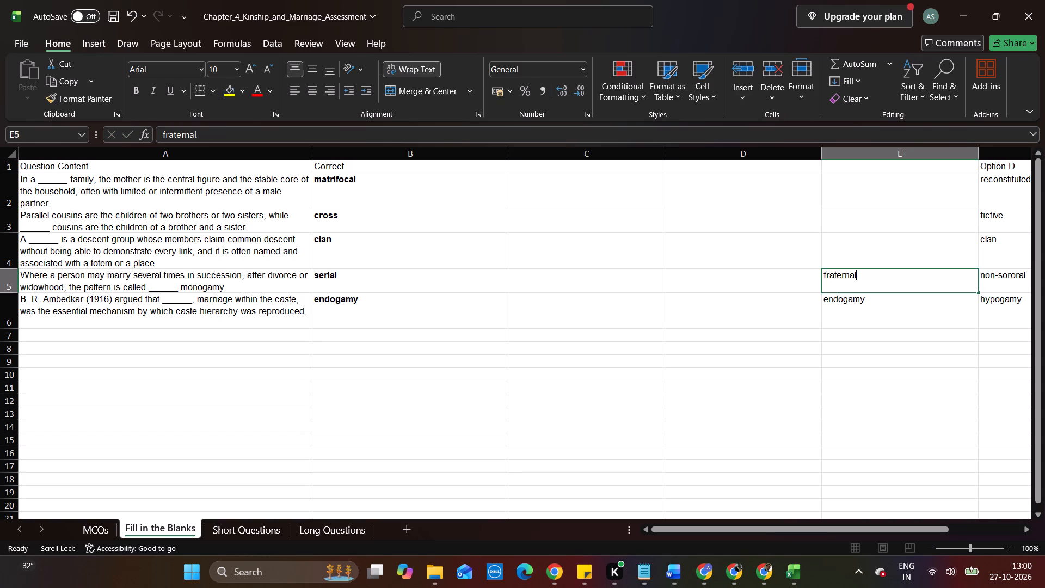
pyautogui.click(850, 319)
pyautogui.press('BackSpace')
# Clear the Option D column on the Fill in the Blanks sheet, including its heading and all five answer options.
pyautogui.hscroll(-1, 828, 328)
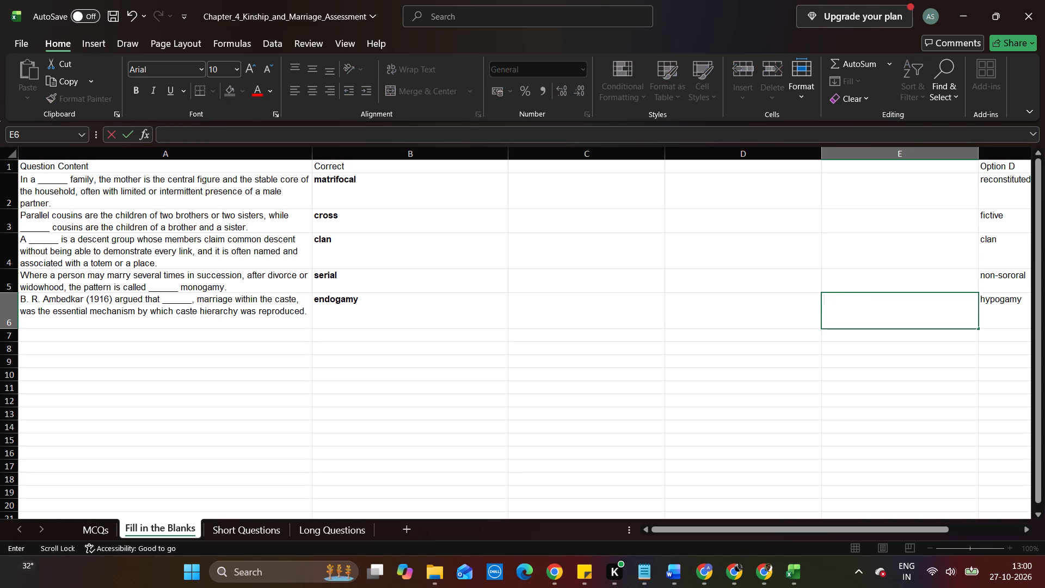
pyautogui.hscroll(-4, 828, 328)
pyautogui.hscroll(-2, 889, 426)
pyautogui.click(888, 169)
pyautogui.press('BackSpace')
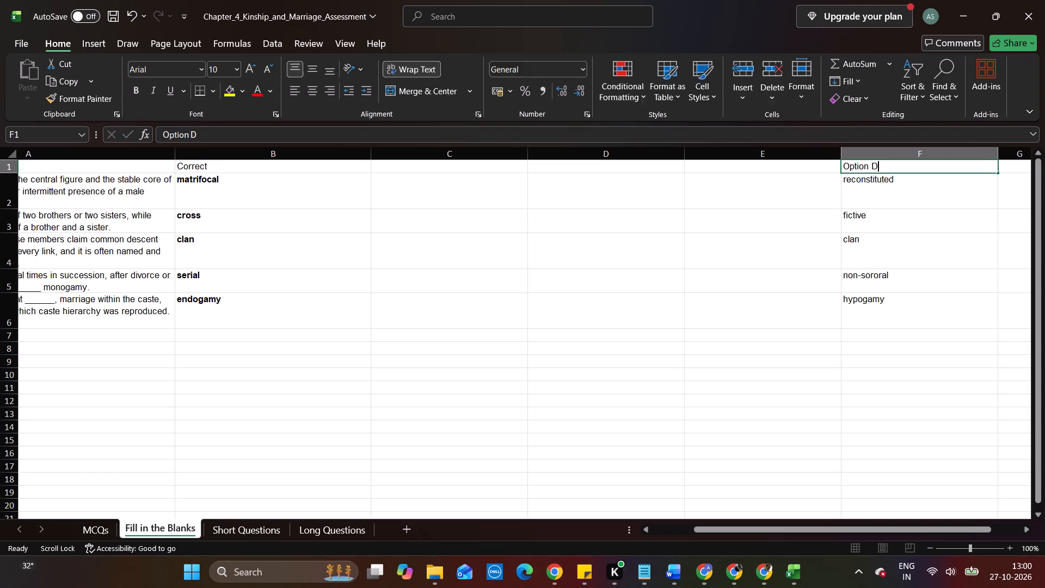
pyautogui.click(882, 186)
pyautogui.press('BackSpace')
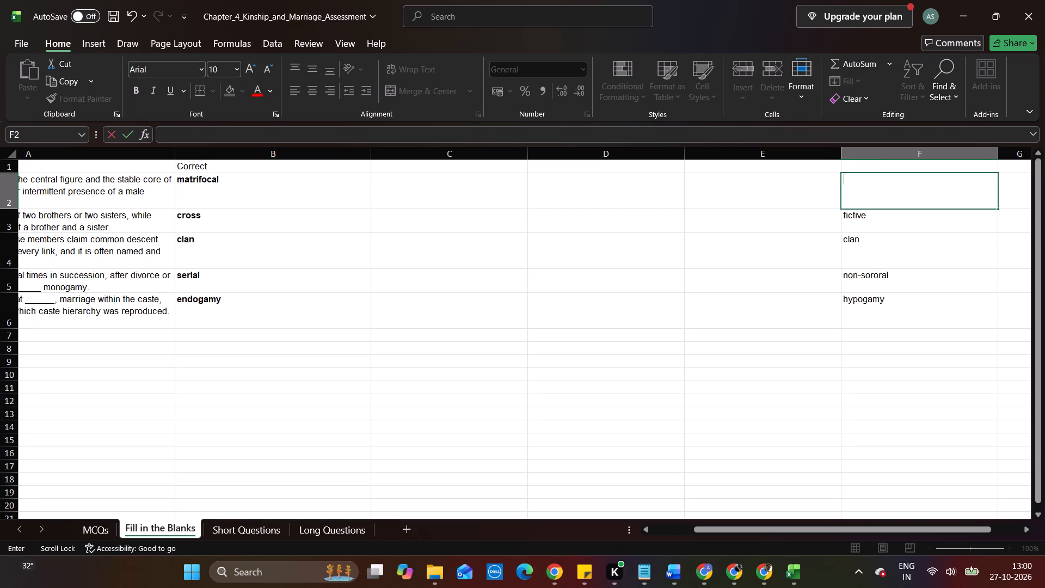
pyautogui.click(862, 231)
pyautogui.press('BackSpace')
pyautogui.click(861, 244)
pyautogui.press('BackSpace')
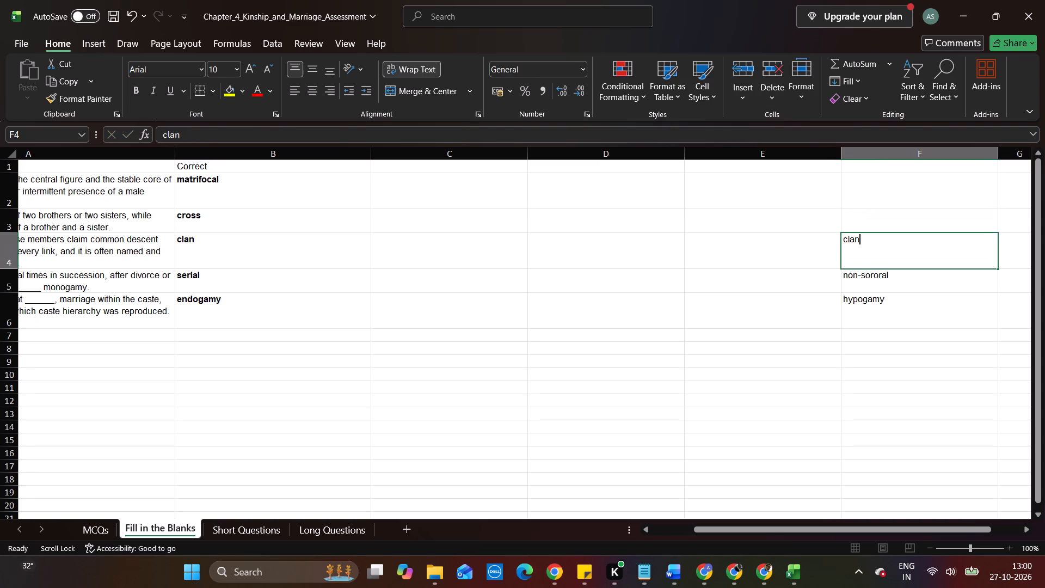
pyautogui.click(862, 273)
pyautogui.press('BackSpace')
pyautogui.click(865, 316)
pyautogui.press('BackSpace')
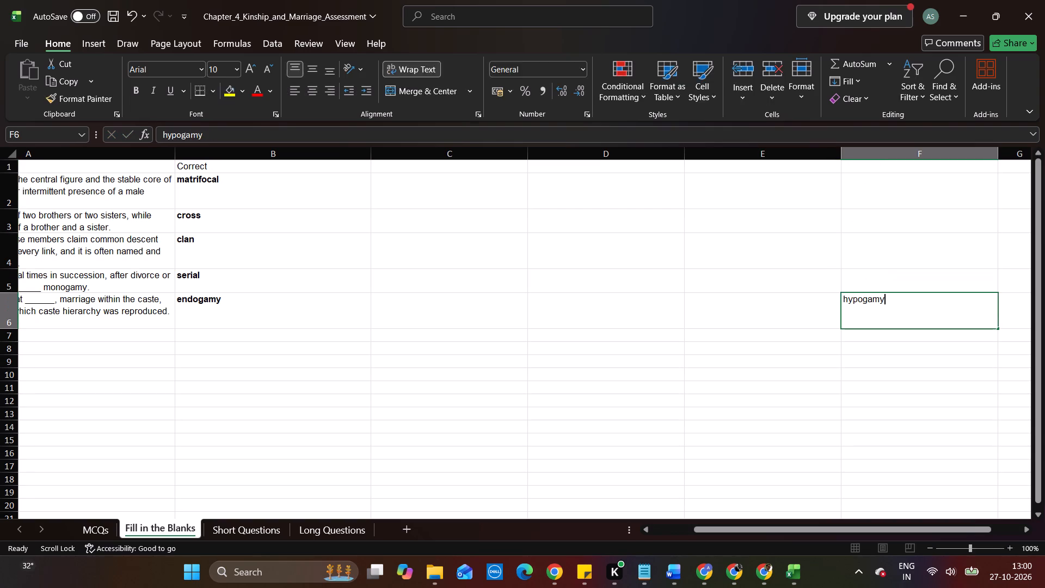
# Glance over the Short Questions and Long Questions sheets and save the Chapter 4 assessment workbook.
pyautogui.hscroll(2, 729, 335)
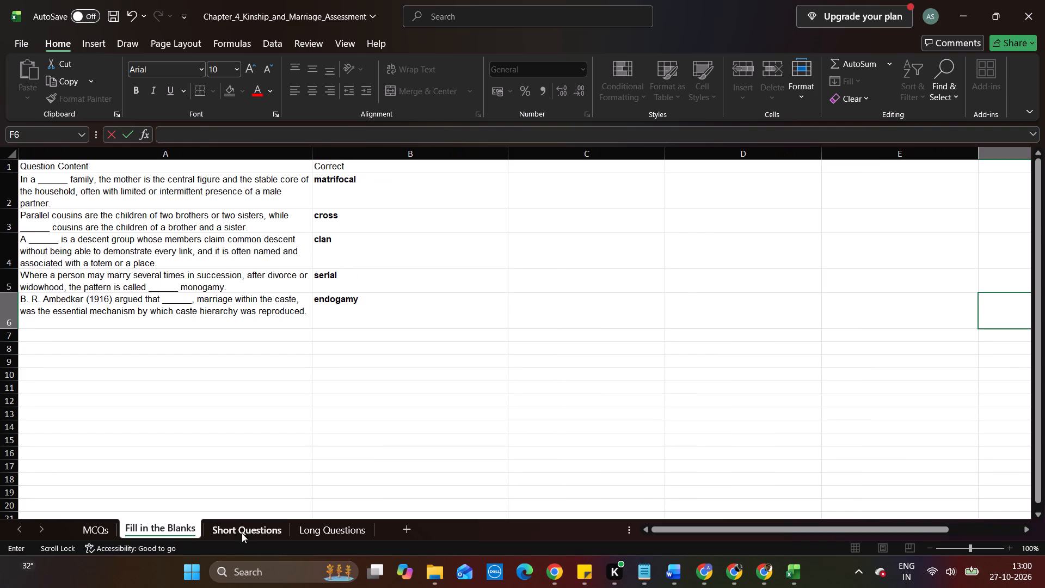
pyautogui.click(242, 533)
pyautogui.click(323, 531)
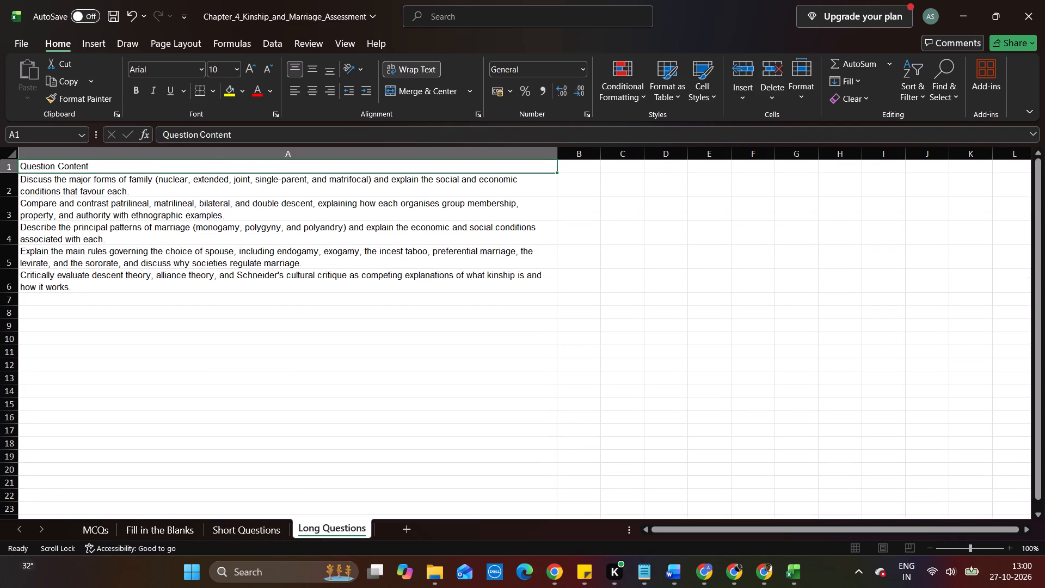
pyautogui.click(163, 529)
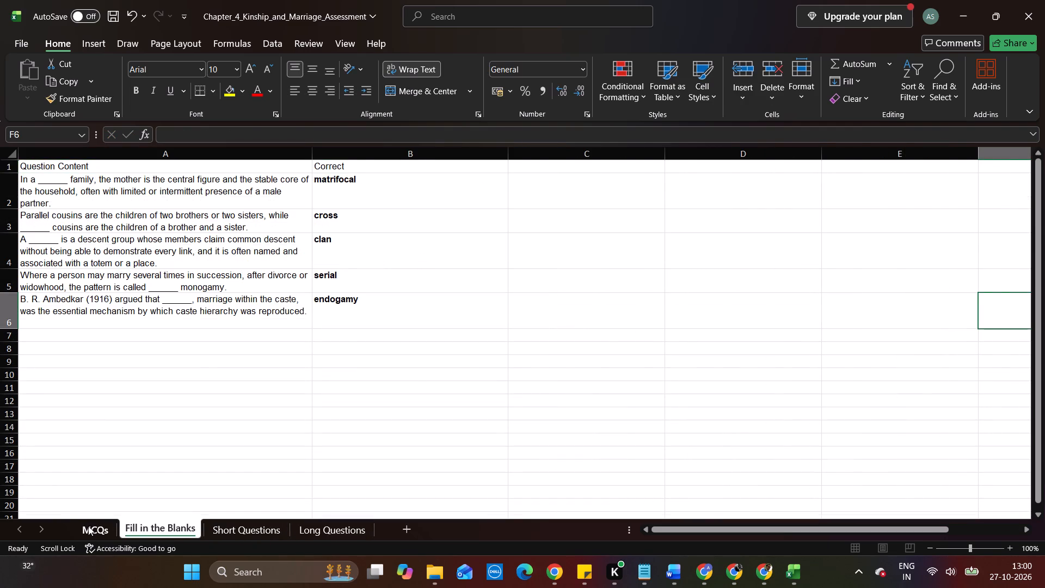
pyautogui.click(88, 526)
pyautogui.hotkey('ctrl', 's')
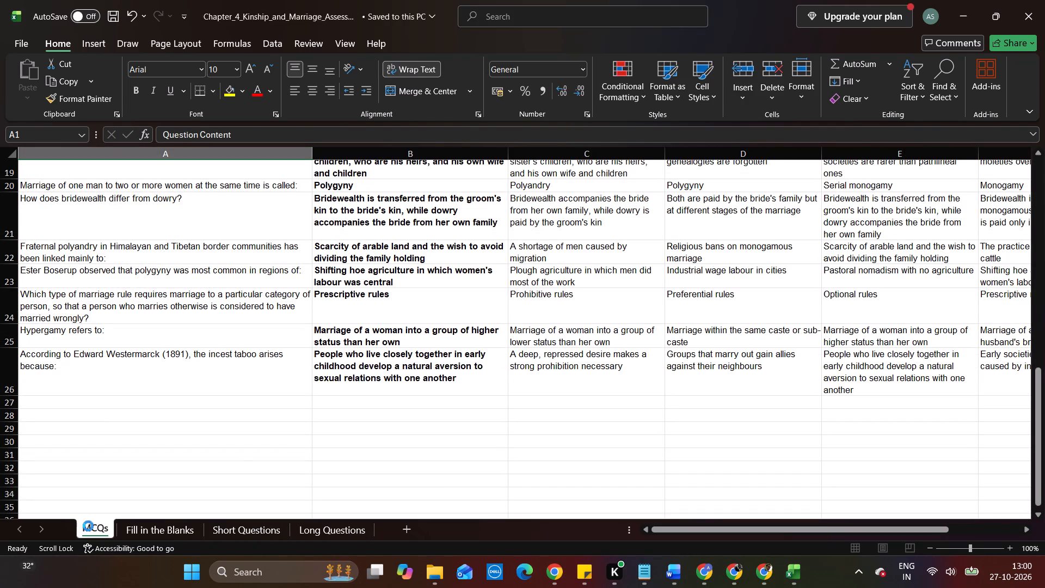
pyautogui.hotkey('ctrl', 's')
# Review the MCQs options and the Fill in the Blanks, Short Questions and Long Questions sheets once more, and save the workbook again.
pyautogui.scroll(4, 88, 526)
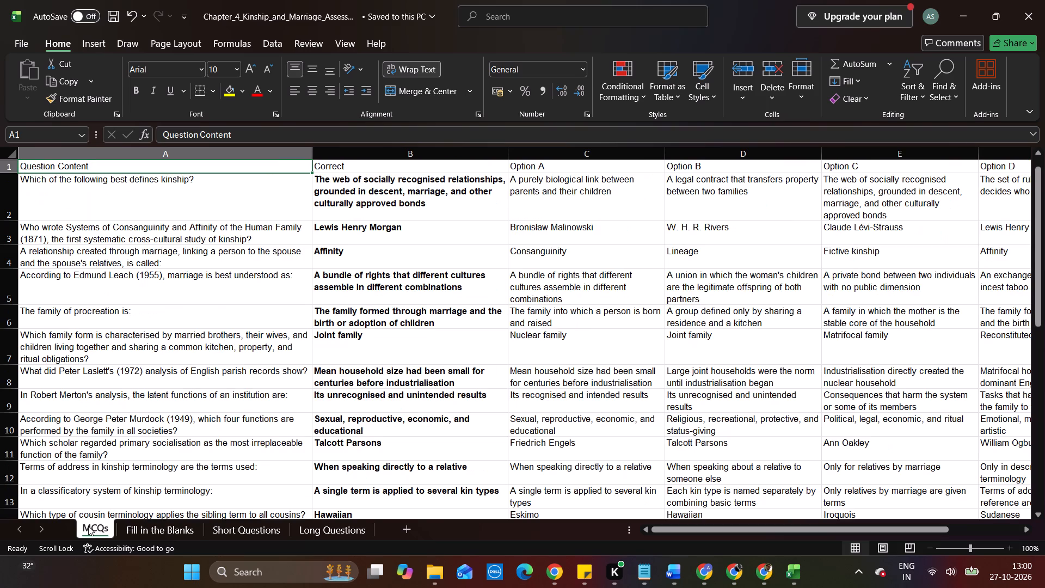
pyautogui.hscroll(-5, 241, 452)
pyautogui.hscroll(4, 241, 452)
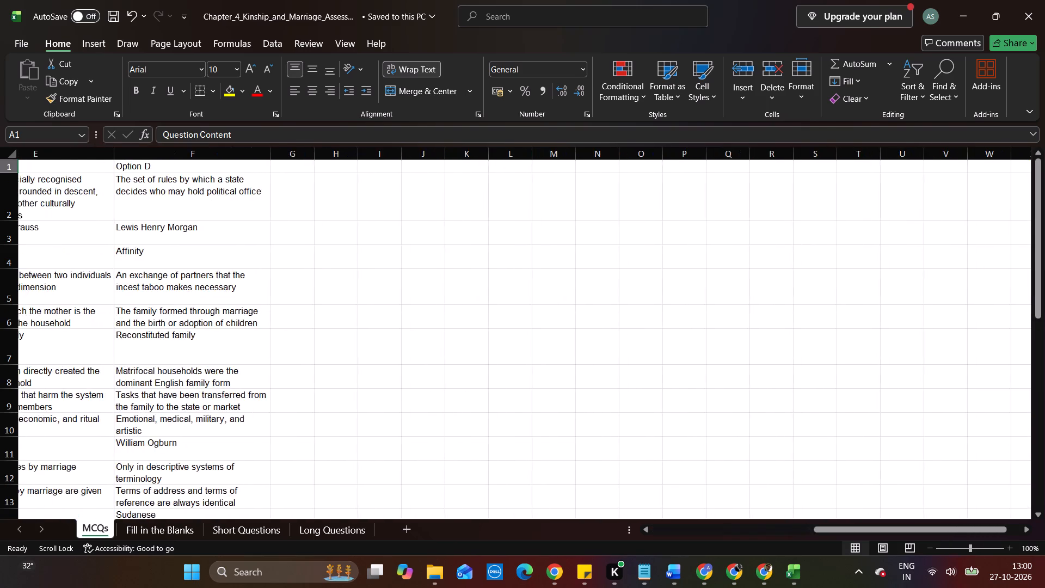
pyautogui.hscroll(2, 241, 452)
pyautogui.click(157, 537)
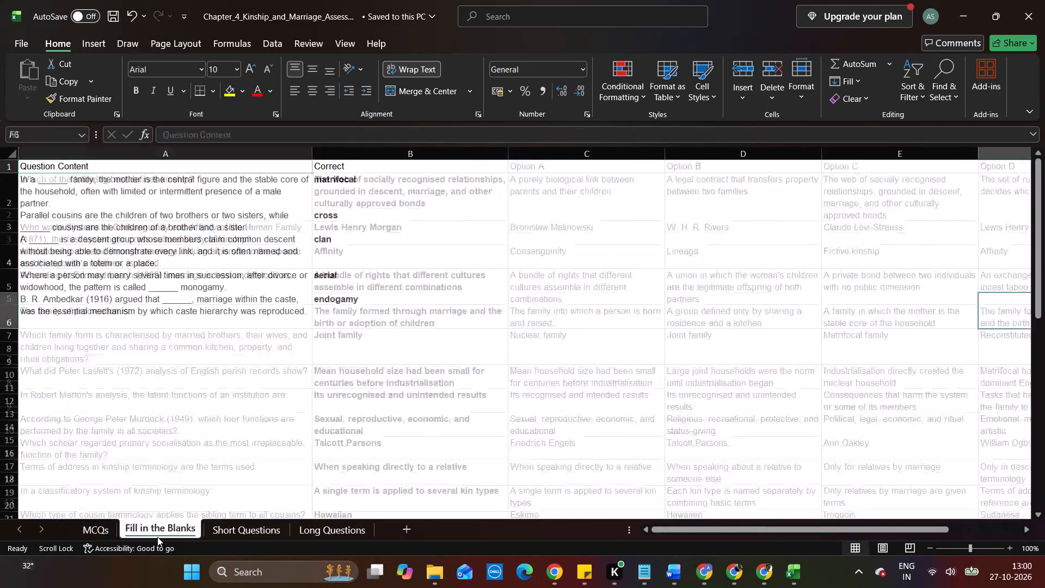
pyautogui.click(244, 532)
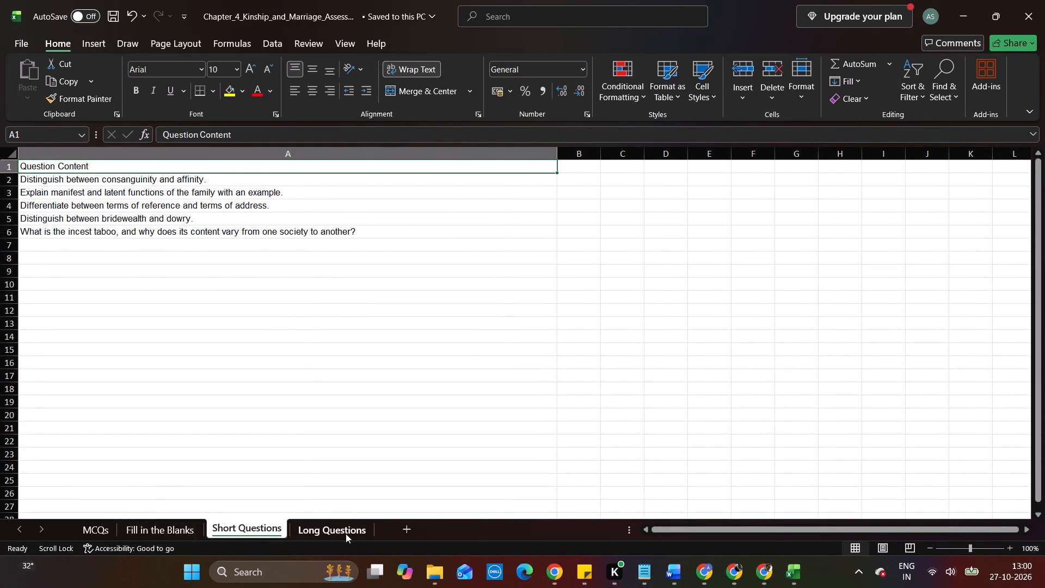
pyautogui.click(346, 534)
pyautogui.click(244, 534)
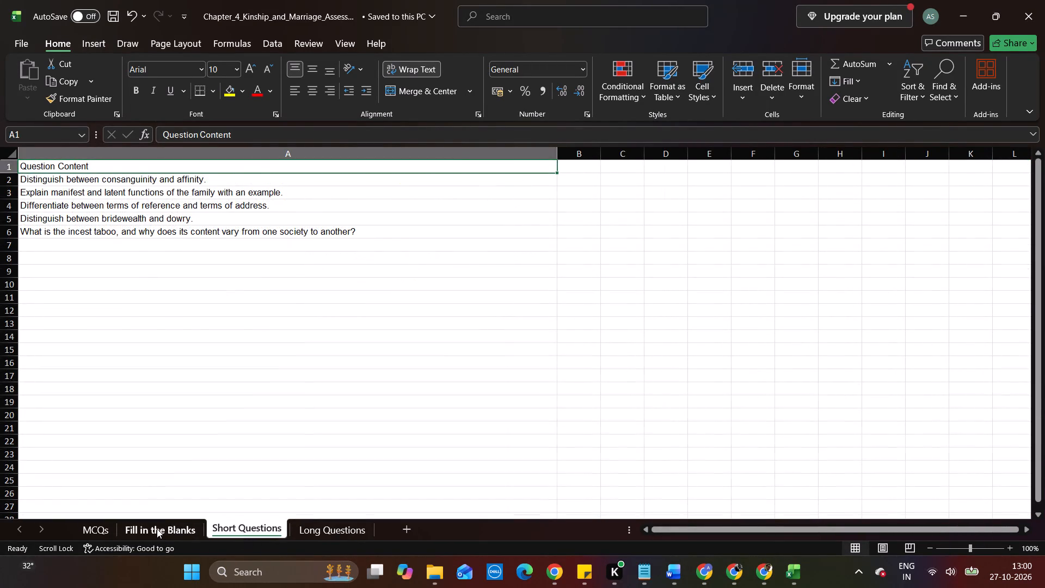
pyautogui.click(157, 529)
pyautogui.click(103, 527)
pyautogui.hotkey('ctrl', 's')
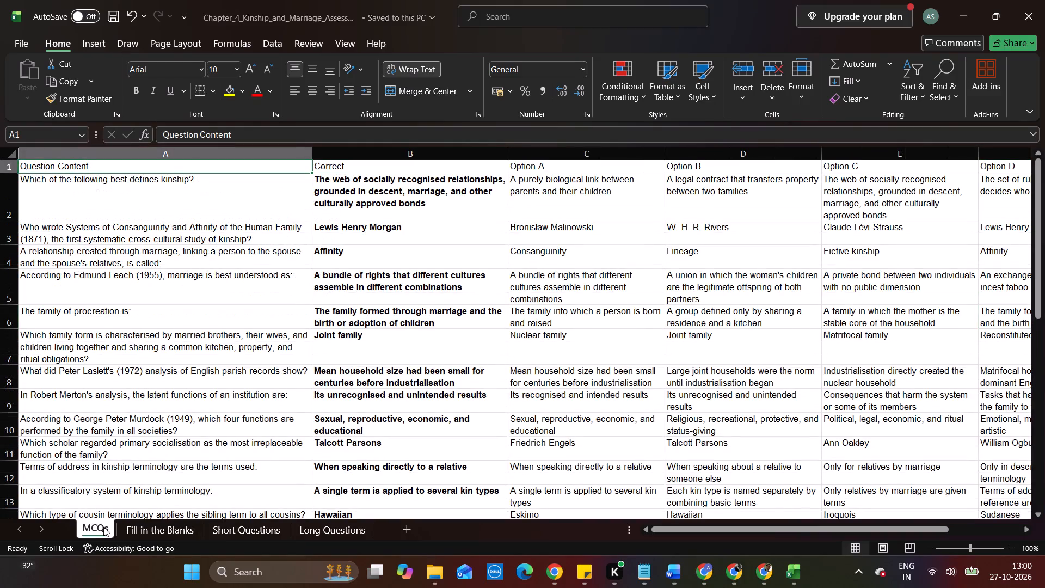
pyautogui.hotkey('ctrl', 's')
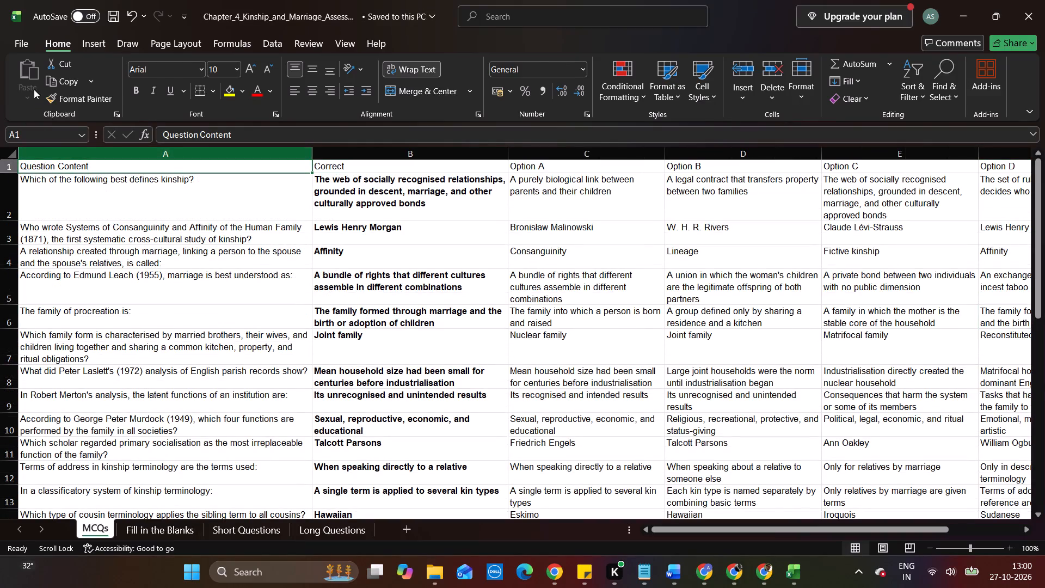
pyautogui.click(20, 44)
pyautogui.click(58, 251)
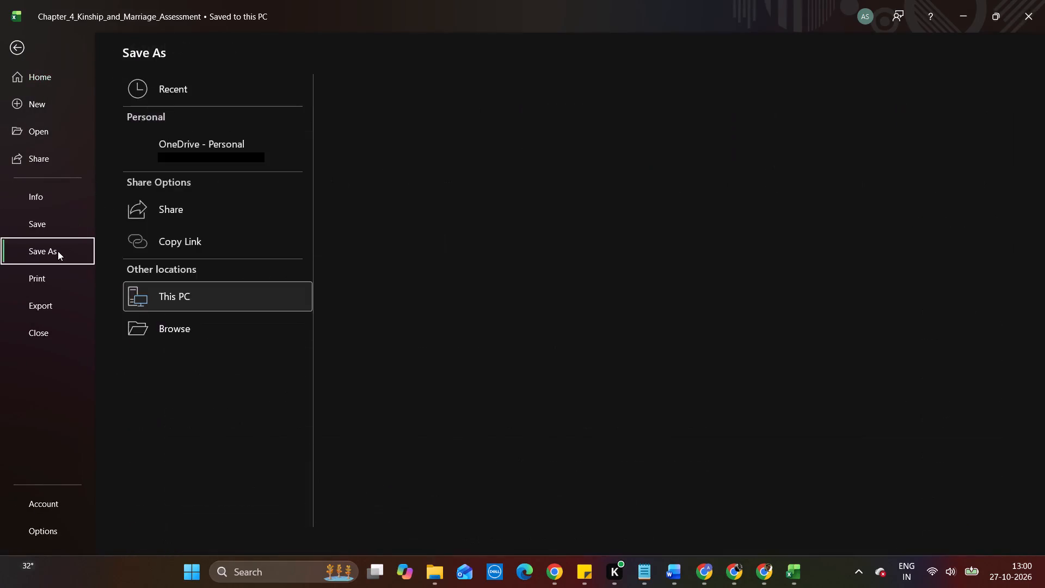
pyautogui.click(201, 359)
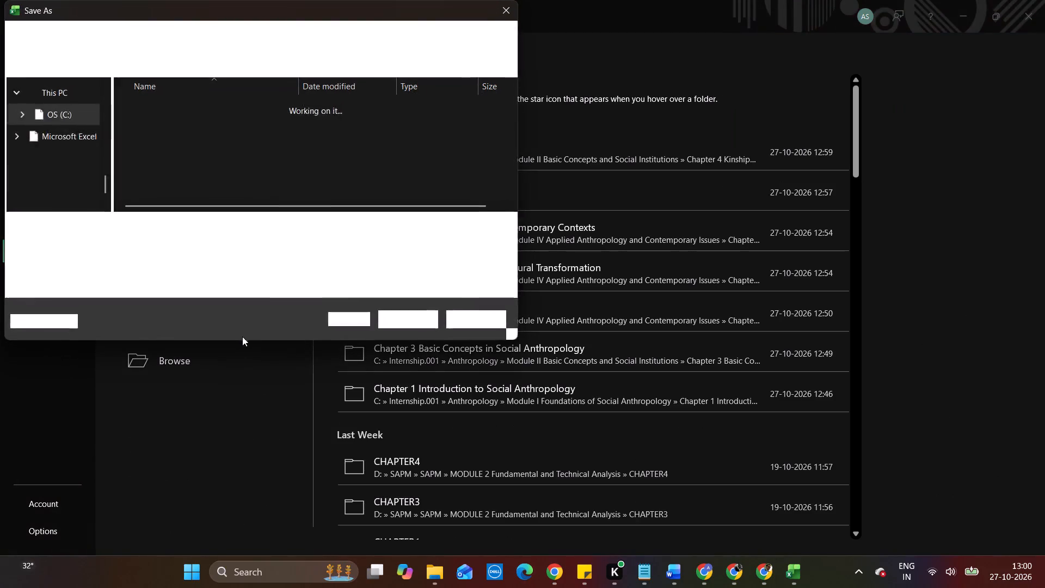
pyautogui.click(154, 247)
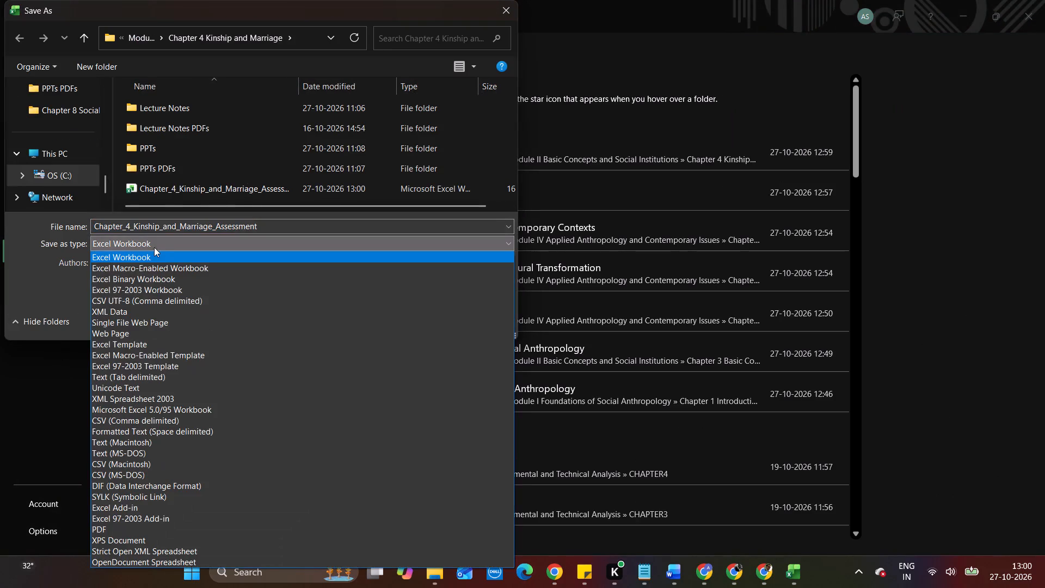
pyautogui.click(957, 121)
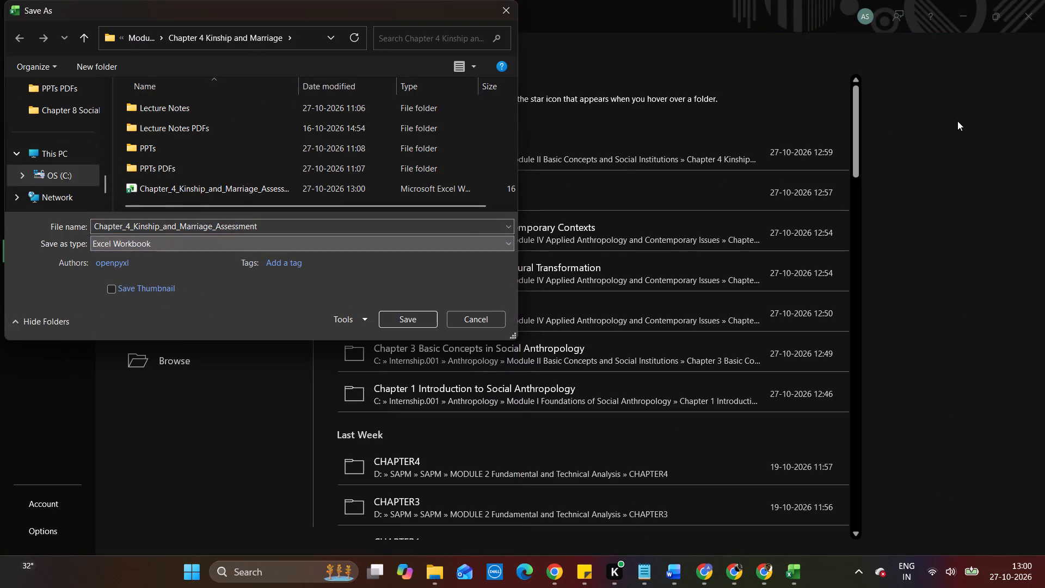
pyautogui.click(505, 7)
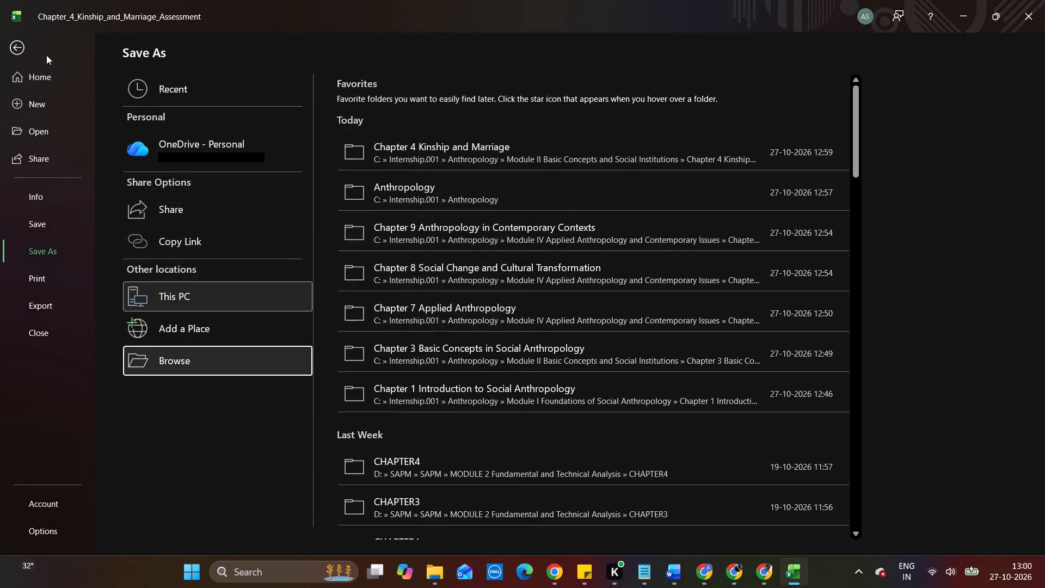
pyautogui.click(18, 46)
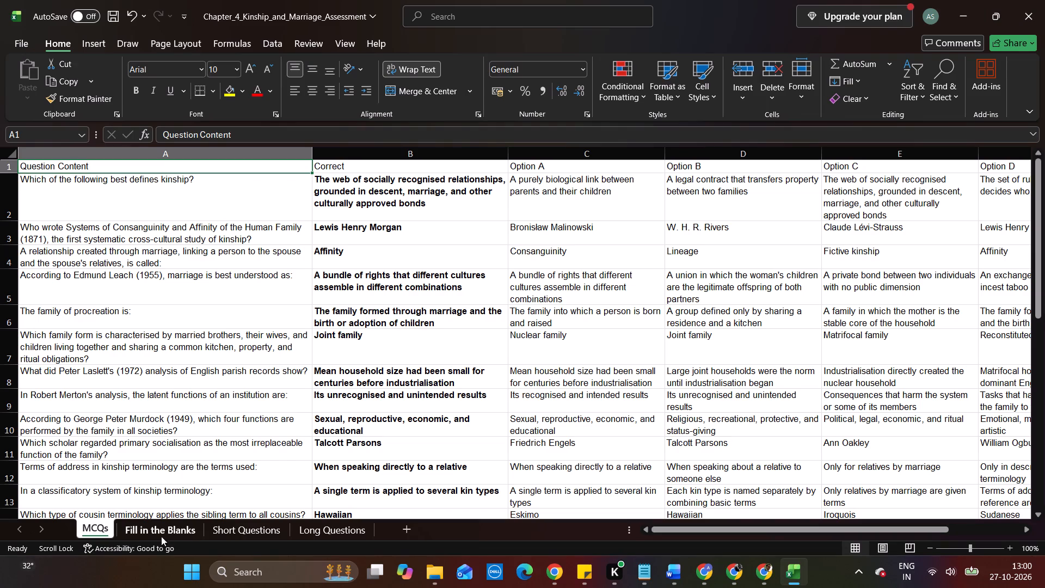
# Check the Fill in the Blanks, Short Questions and Long Questions sheets and save the Chapter 4 assessment workbook.
pyautogui.click(161, 535)
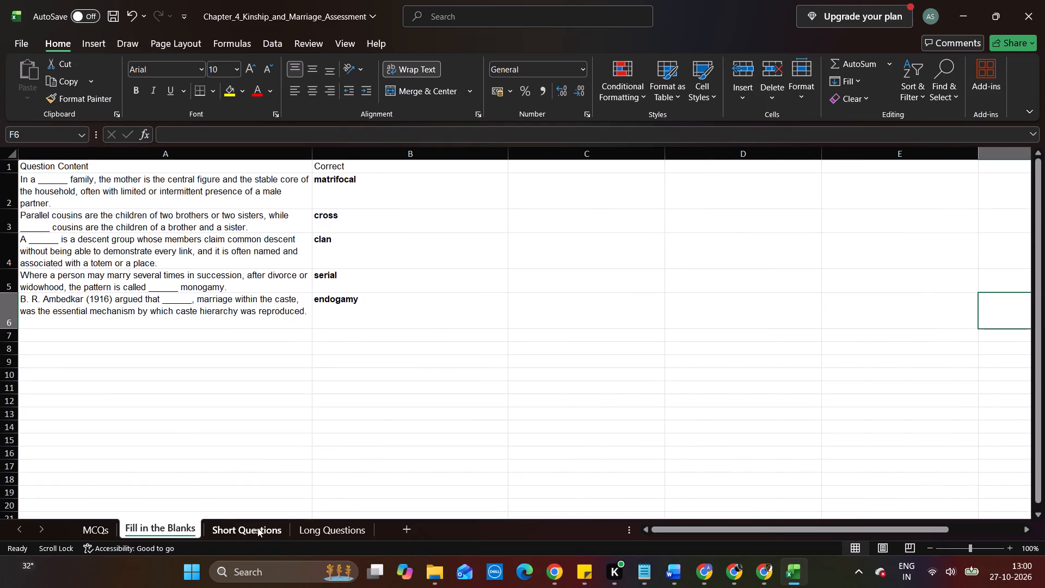
pyautogui.click(257, 528)
pyautogui.click(329, 526)
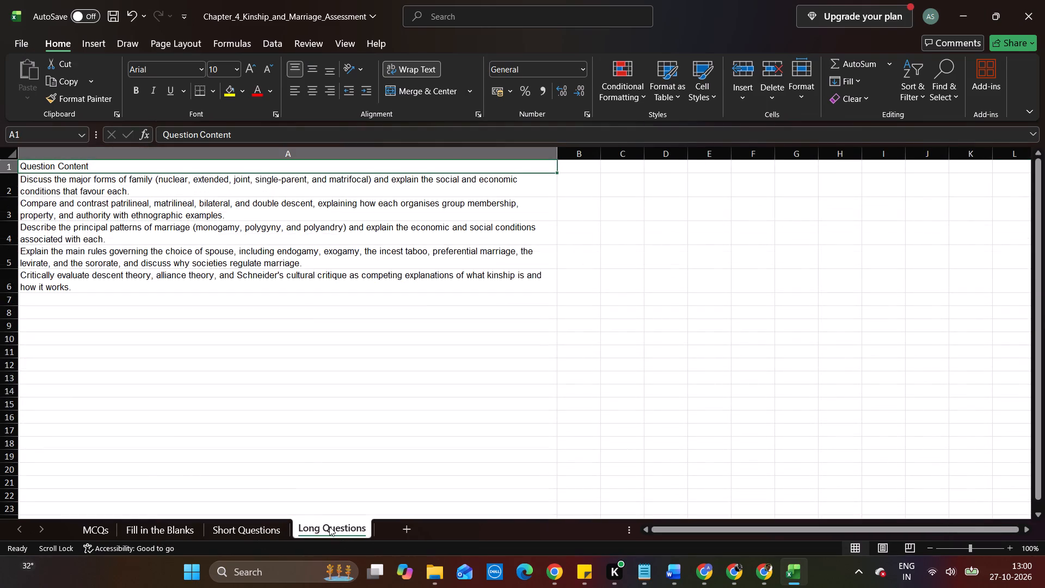
pyautogui.hotkey('ctrl', 's')
pyautogui.hotkey('ctrl', 's')
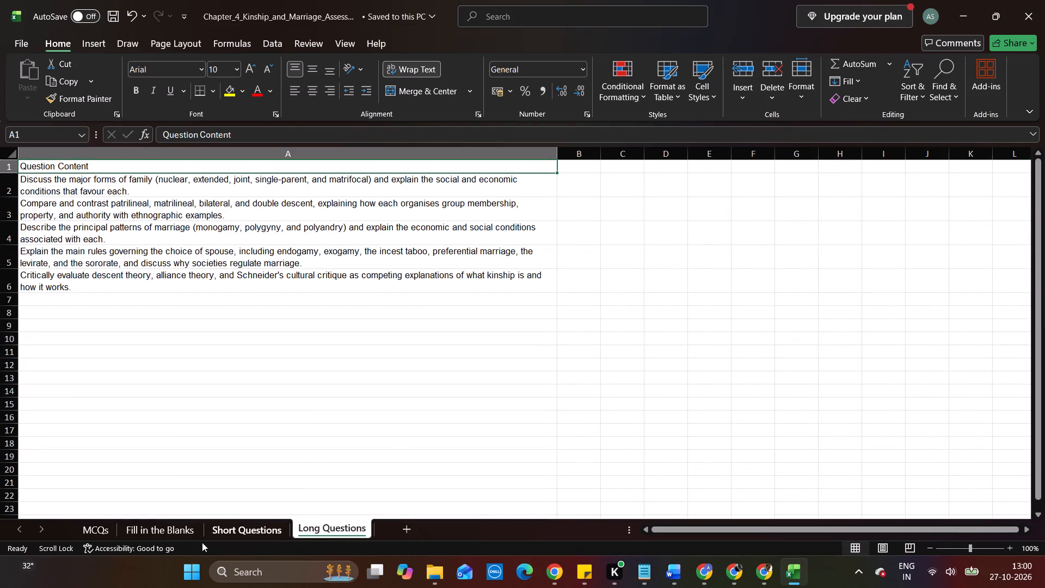
pyautogui.click(161, 526)
pyautogui.click(88, 531)
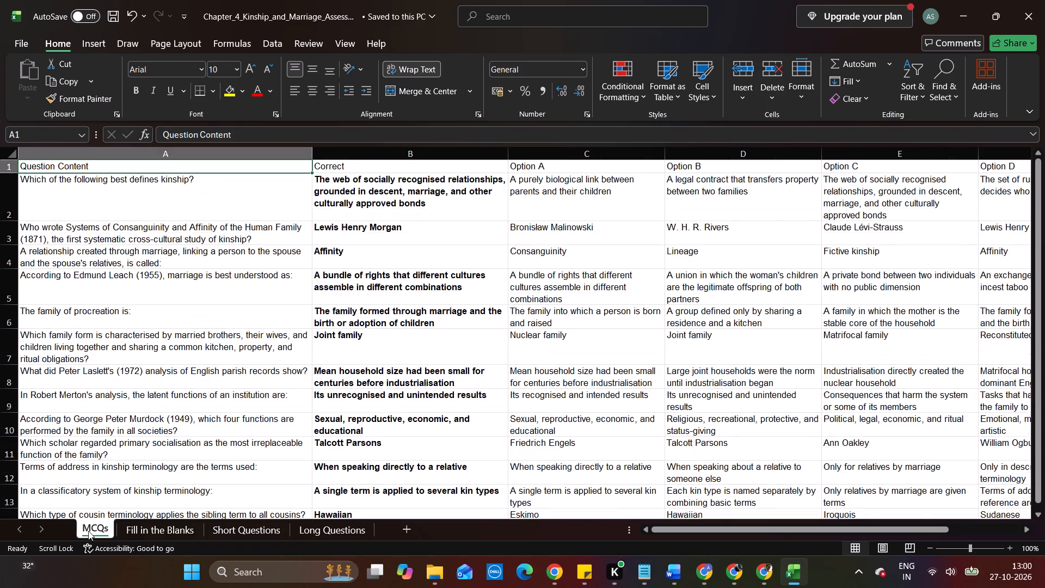
pyautogui.scroll(-2, 230, 437)
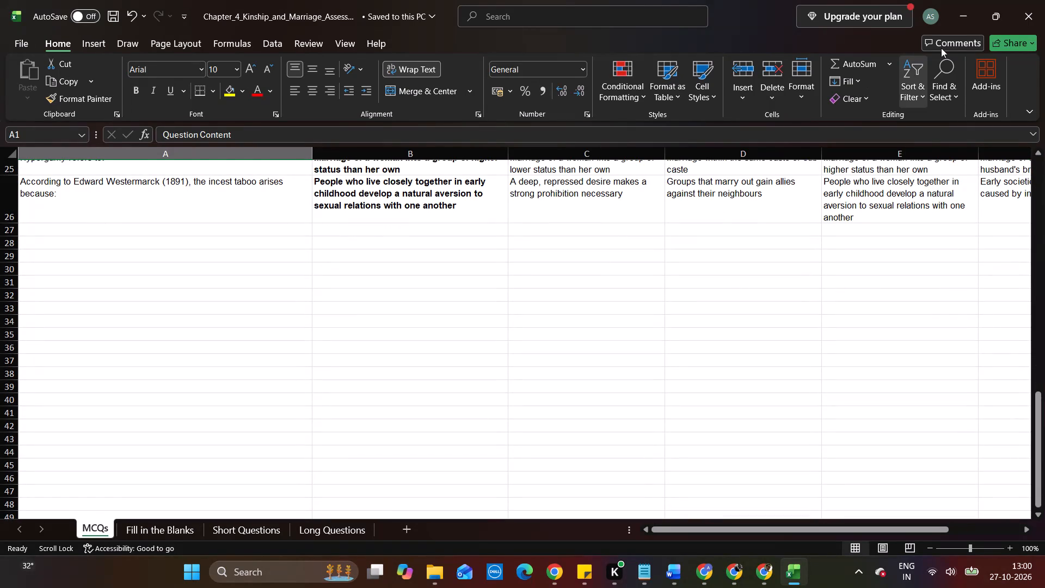